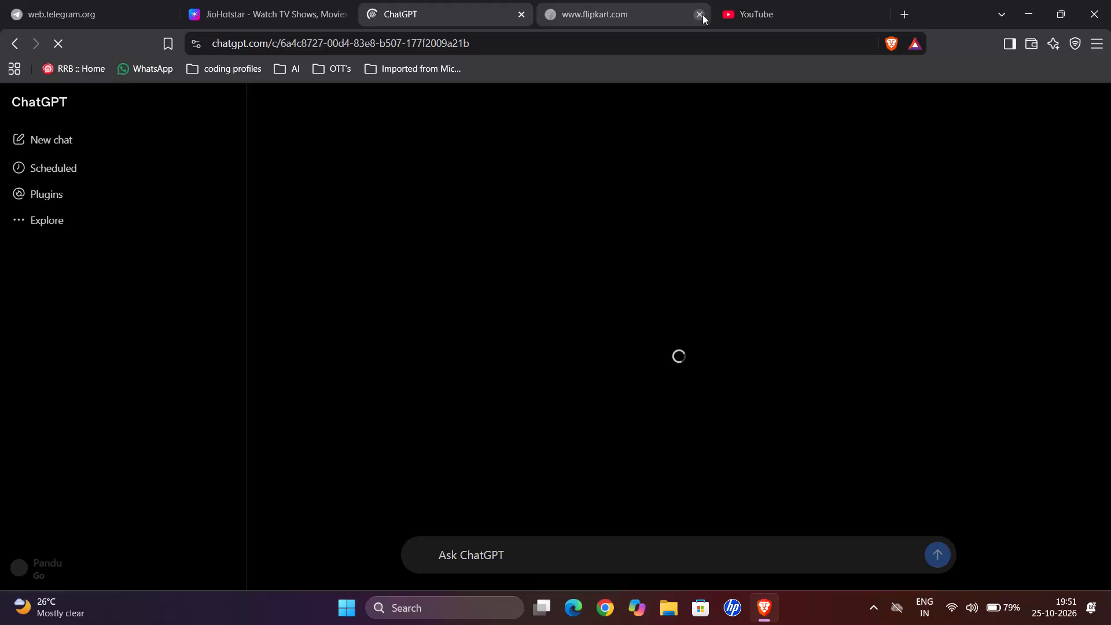
click(631, 0)
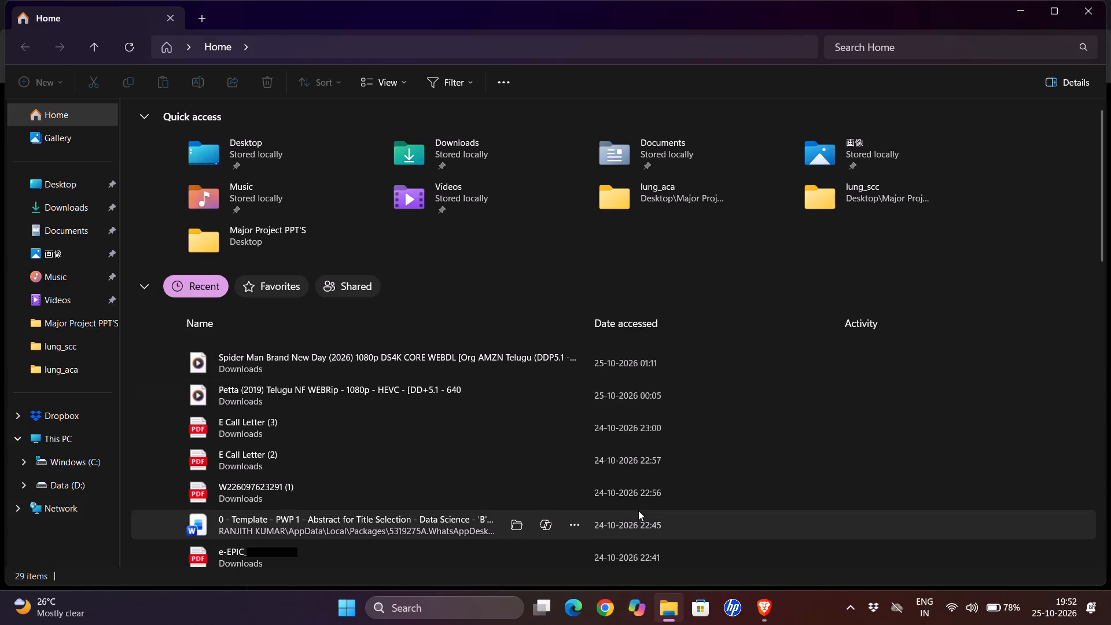
double_click(673, 519)
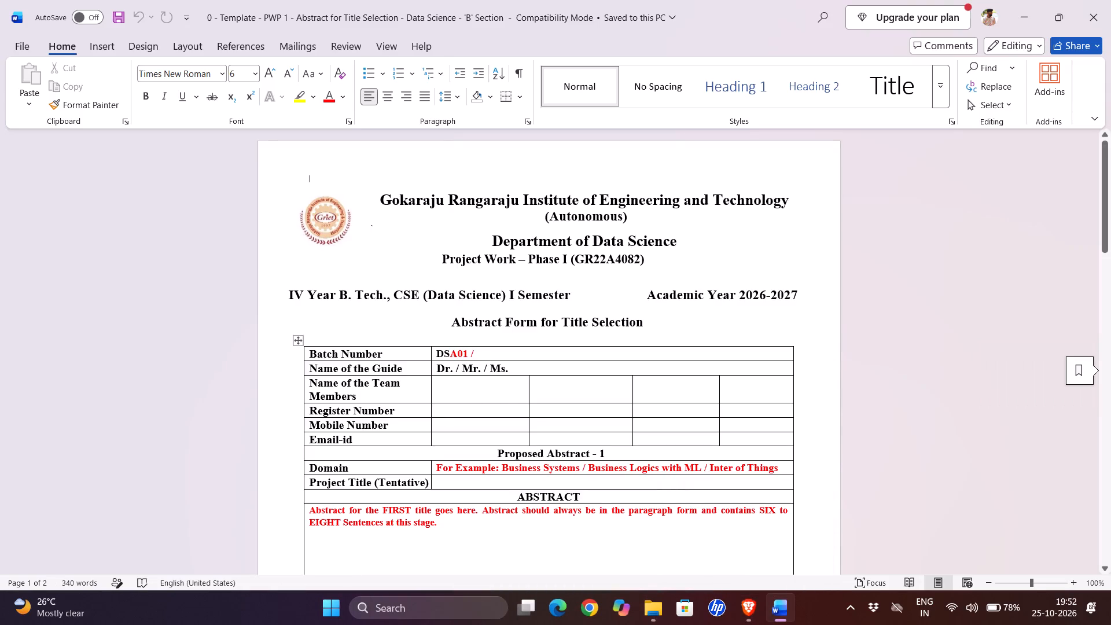
Replace the red placeholder in the Batch Number cell so the batch reads DSB11.
click(520, 369)
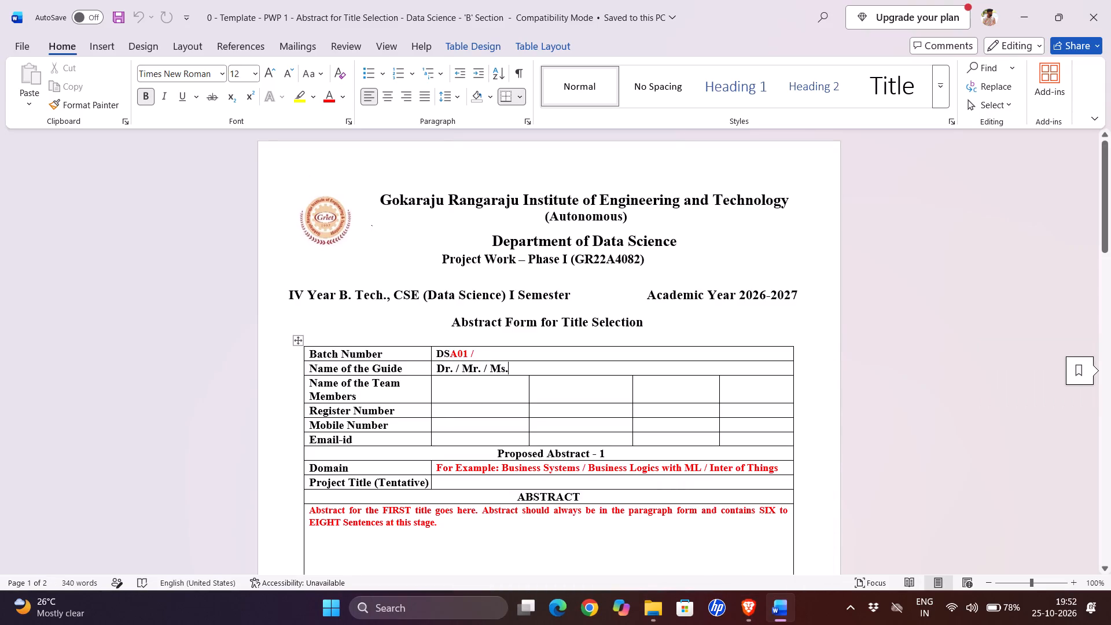
click(479, 351)
key(BackSpace)
key(BackSpace)
key(BackSpace)
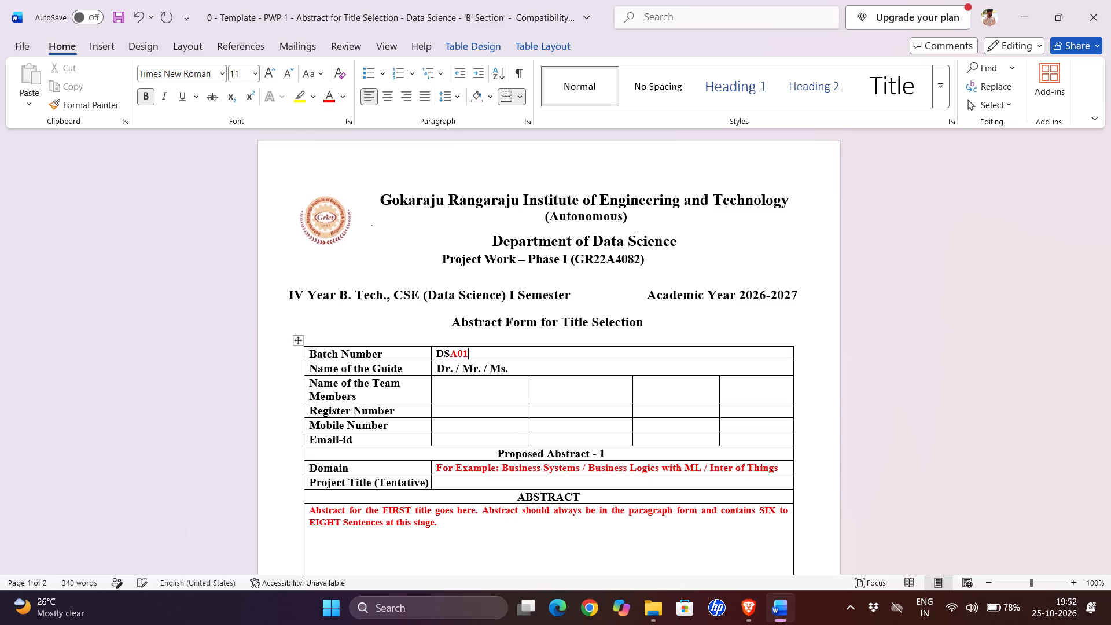
key(BackSpace)
key(BackSpace)
key(BackSpace)
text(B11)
In the Name of the Guide cell, keep only the title "Dr." and enter the guide's name after it.
click(517, 371)
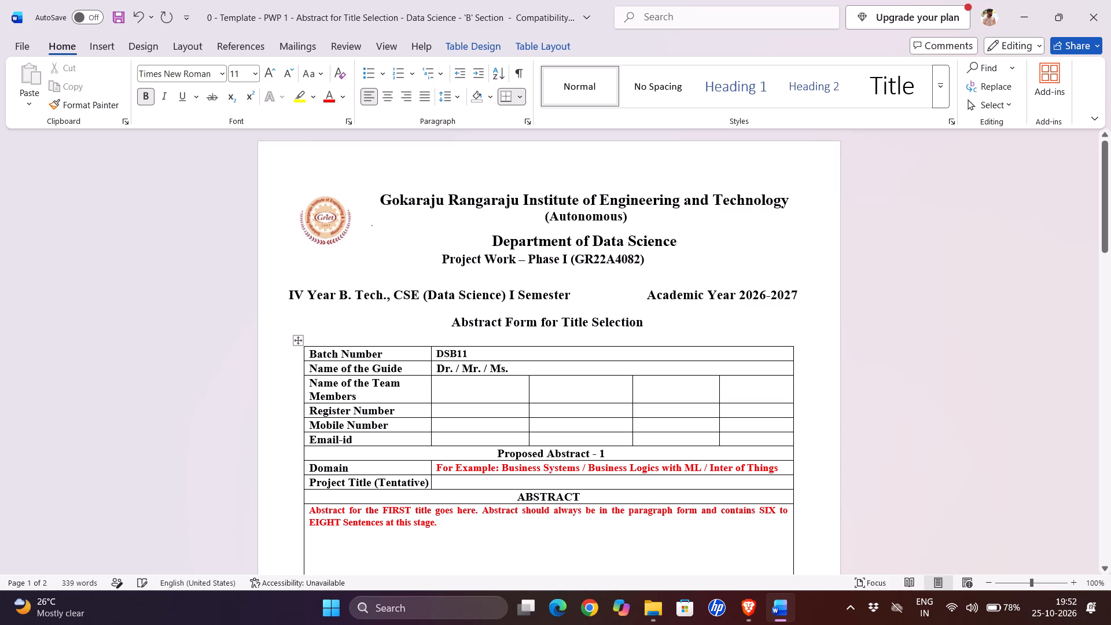
key(BackSpace)
key(BackSpace)
key(BackSpace)
key(BackSpace)
key(BackSpace)
key(BackSpace)
key(BackSpace)
key(BackSpace)
key(BackSpace)
key(BackSpace)
key(BackSpace)
key(BackSpace)
key(BackSpace)
key(BackSpace)
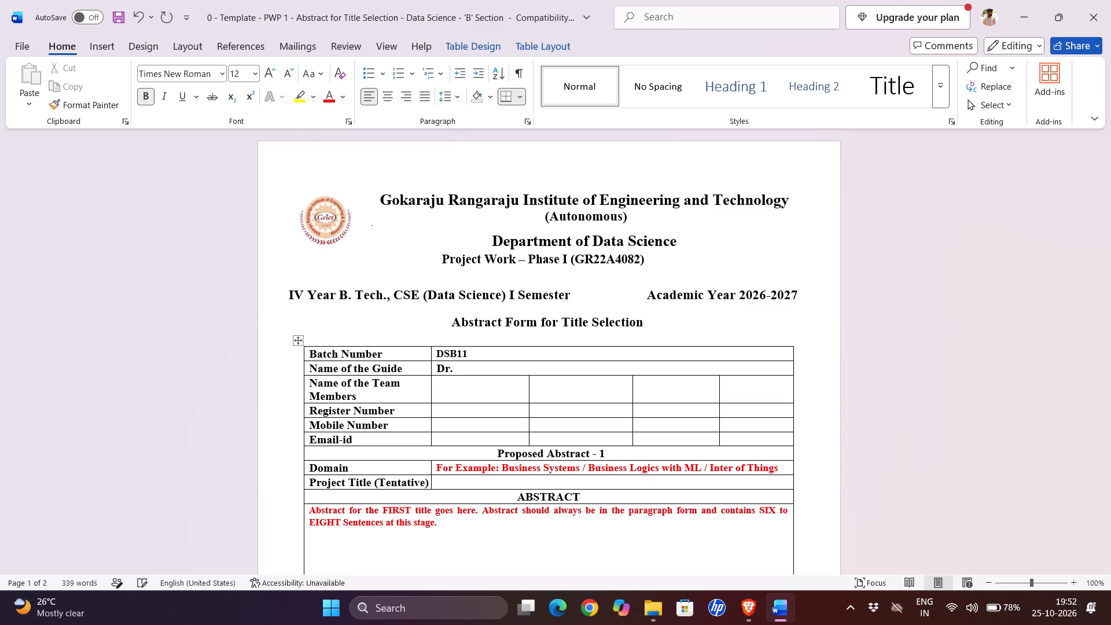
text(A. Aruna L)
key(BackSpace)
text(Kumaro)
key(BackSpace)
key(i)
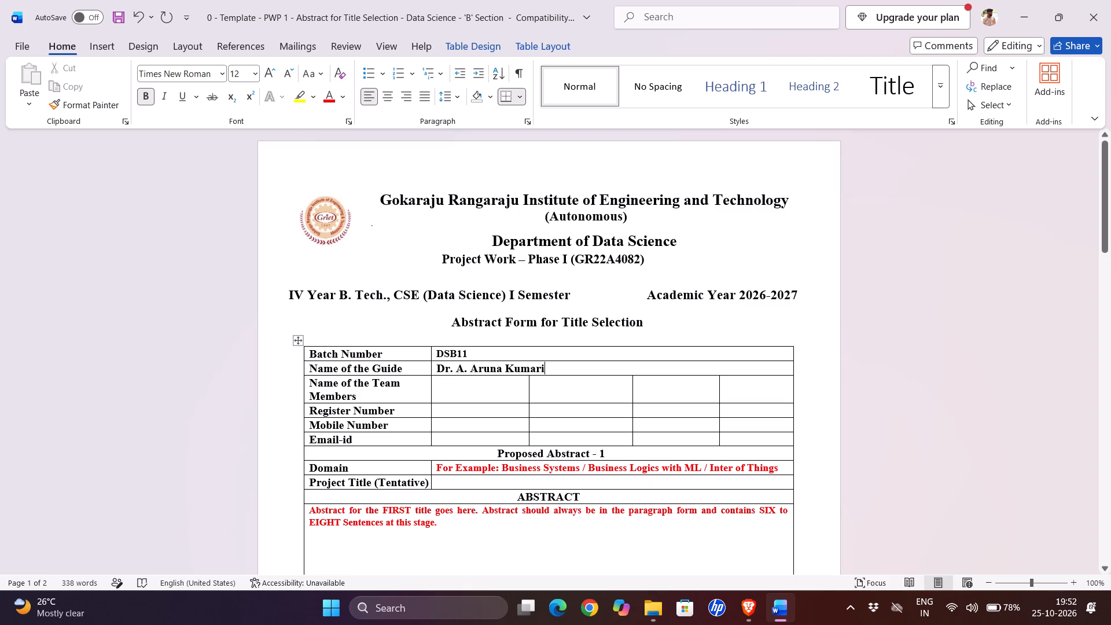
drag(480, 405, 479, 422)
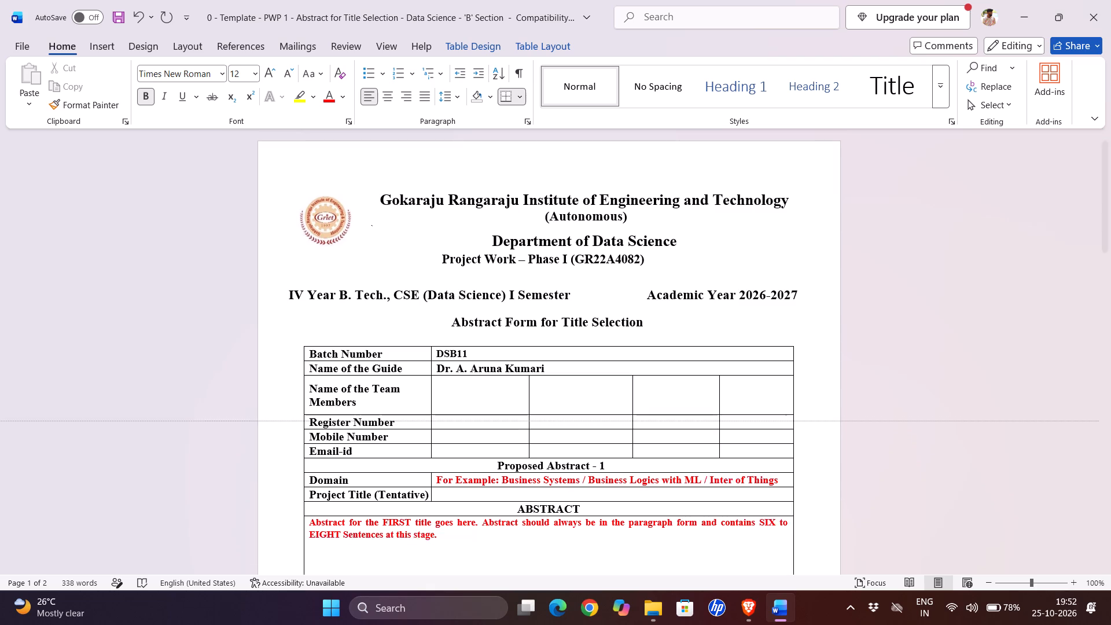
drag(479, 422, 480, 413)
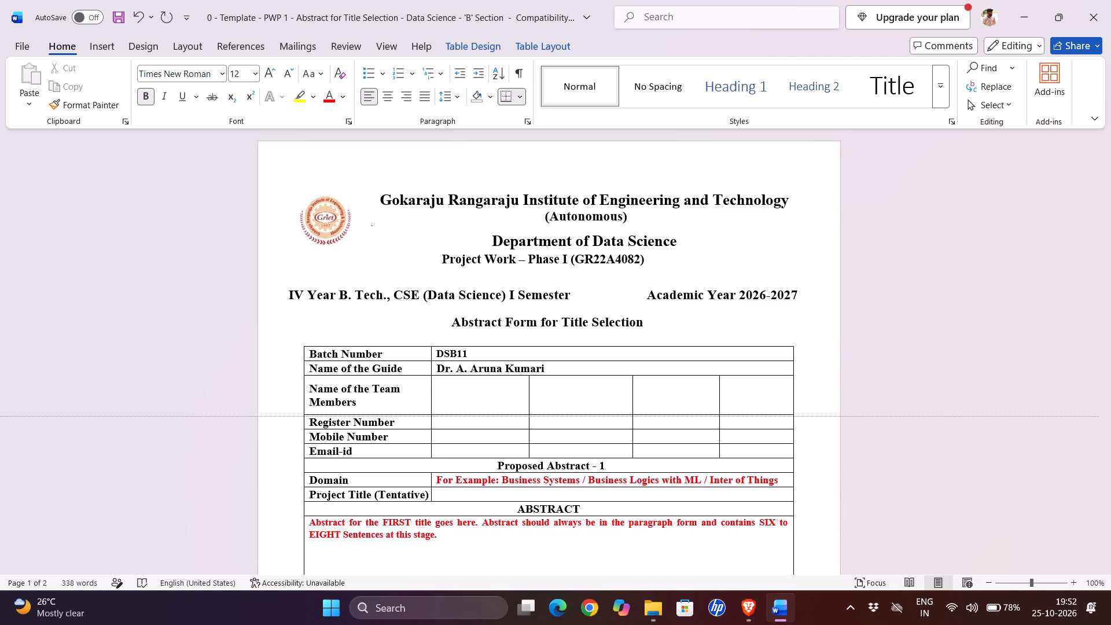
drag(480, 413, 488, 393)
Enter the first team member's name in the first cell of the Name of the Team Members row.
click(467, 392)
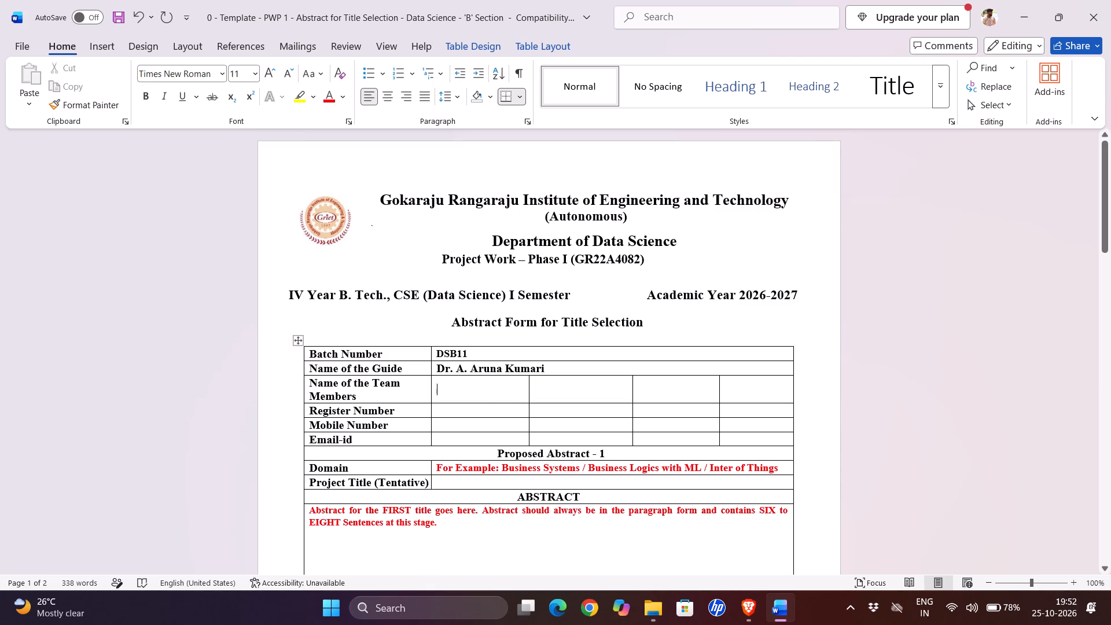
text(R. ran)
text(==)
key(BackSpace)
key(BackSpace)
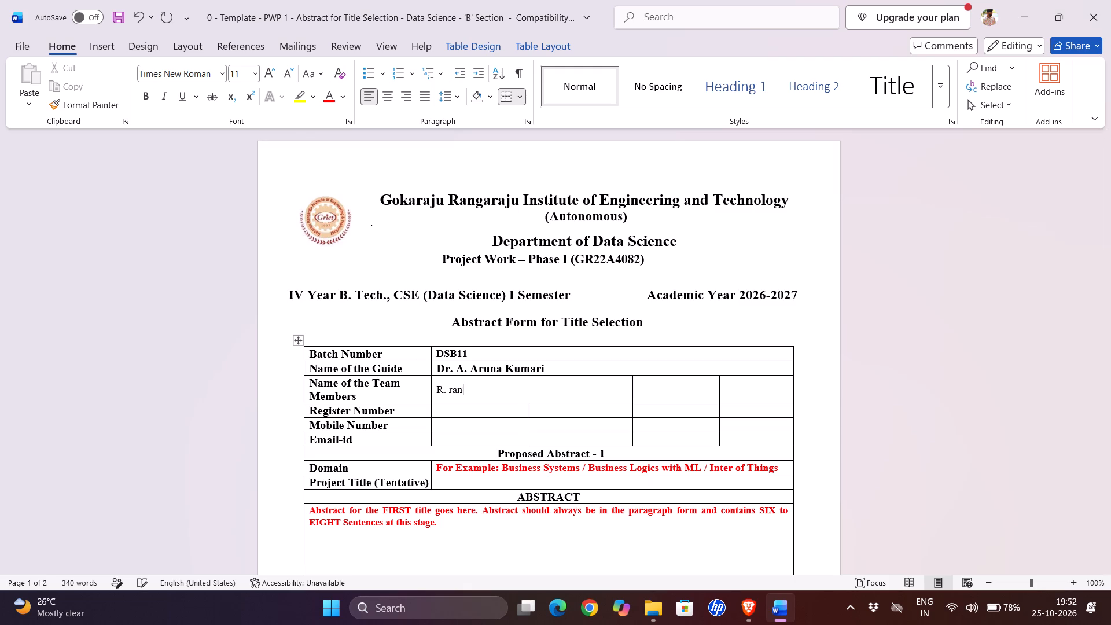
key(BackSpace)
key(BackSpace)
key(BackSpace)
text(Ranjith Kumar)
Widen the first three team-member columns, shrinking the fourth to a narrow strip at the table's outer edge.
click(560, 390)
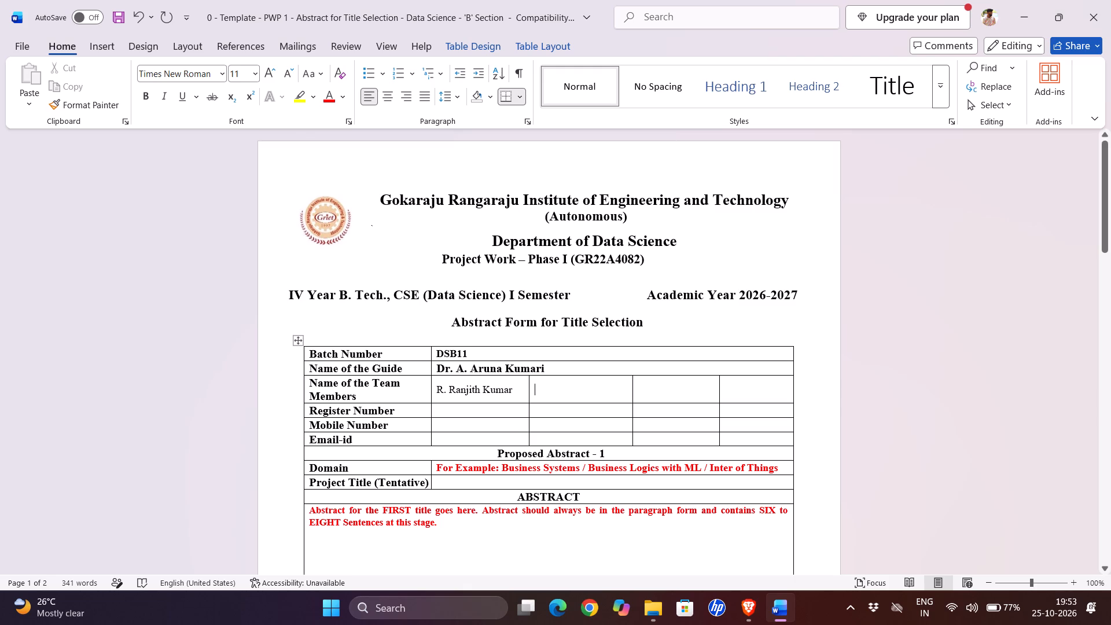
drag(719, 410, 811, 400)
drag(632, 409, 647, 408)
drag(528, 411, 536, 412)
Enter the second team member's name in the second cell of the Name of the Team Members row.
click(565, 387)
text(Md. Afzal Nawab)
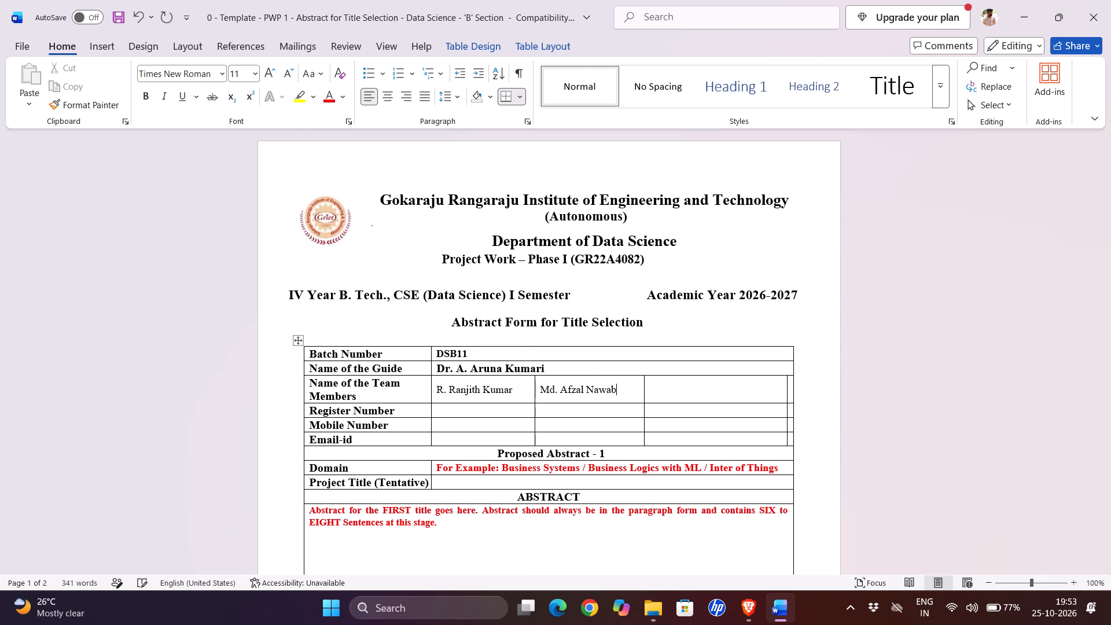
Enter the third team member's name, starting with the initial "A.", in the third team-member cell.
click(682, 395)
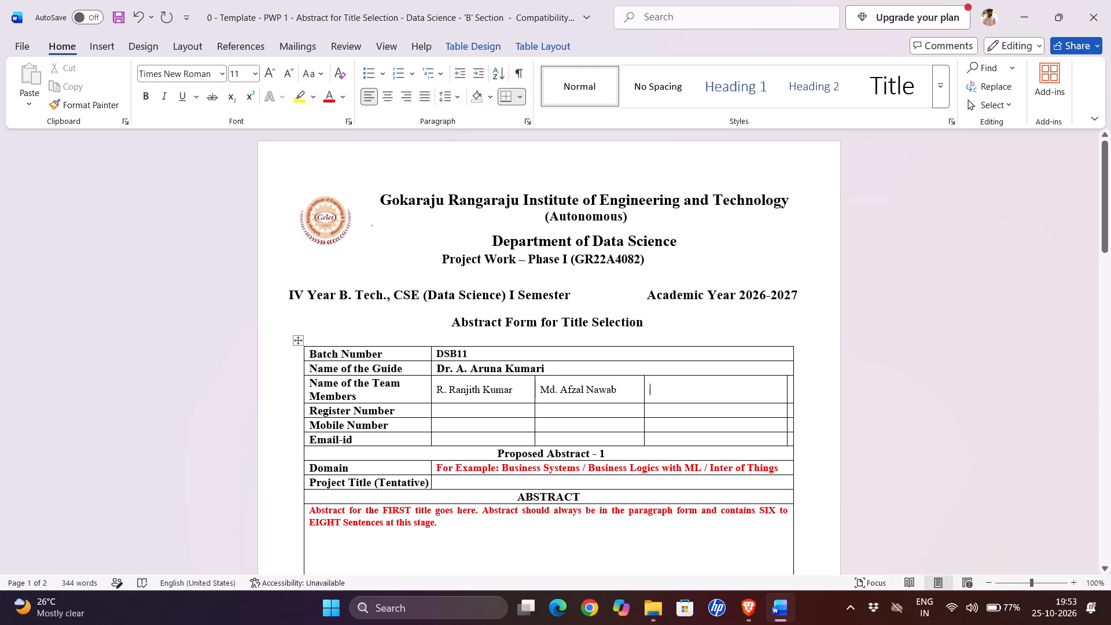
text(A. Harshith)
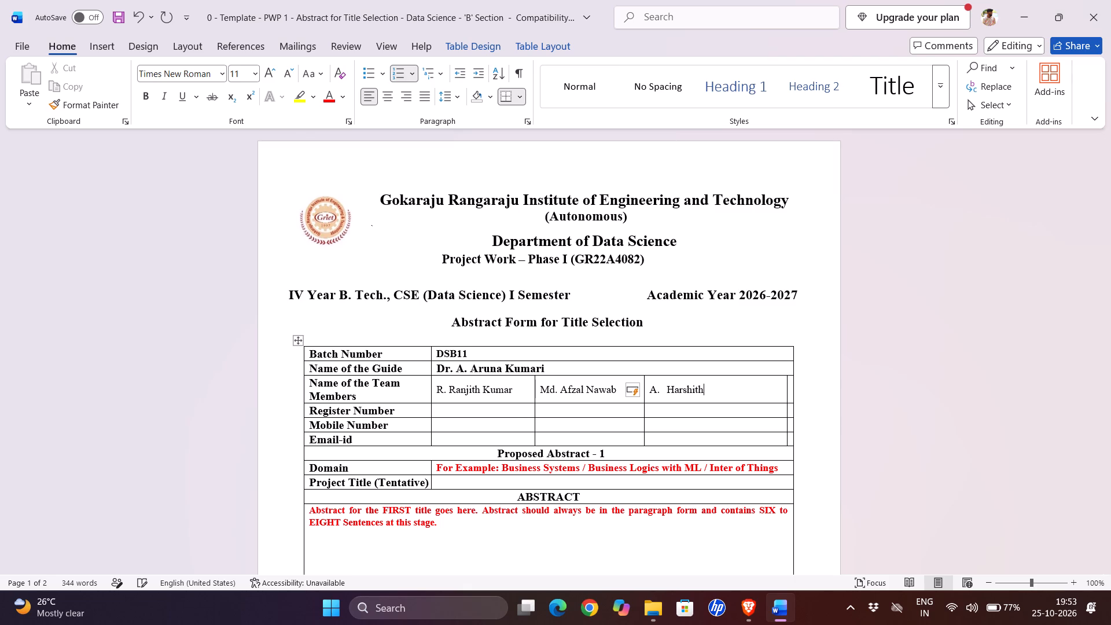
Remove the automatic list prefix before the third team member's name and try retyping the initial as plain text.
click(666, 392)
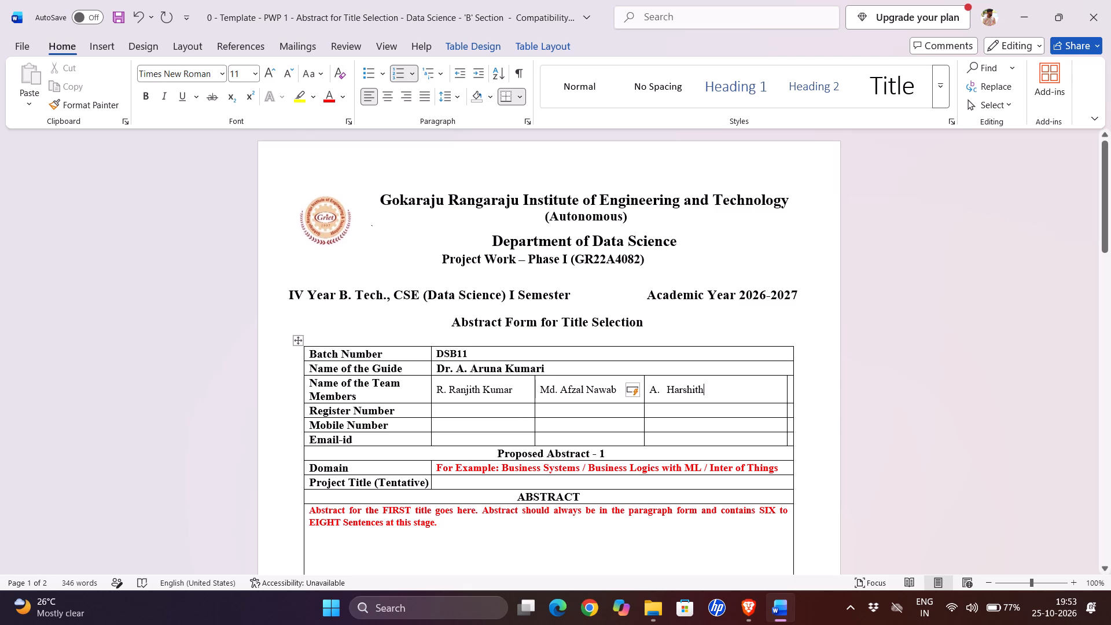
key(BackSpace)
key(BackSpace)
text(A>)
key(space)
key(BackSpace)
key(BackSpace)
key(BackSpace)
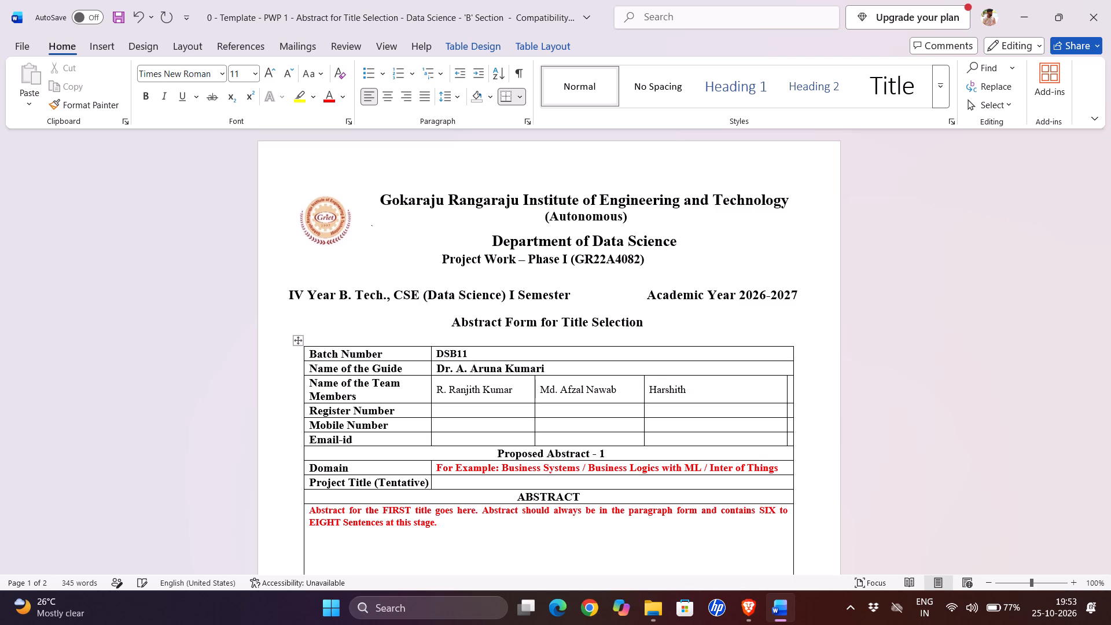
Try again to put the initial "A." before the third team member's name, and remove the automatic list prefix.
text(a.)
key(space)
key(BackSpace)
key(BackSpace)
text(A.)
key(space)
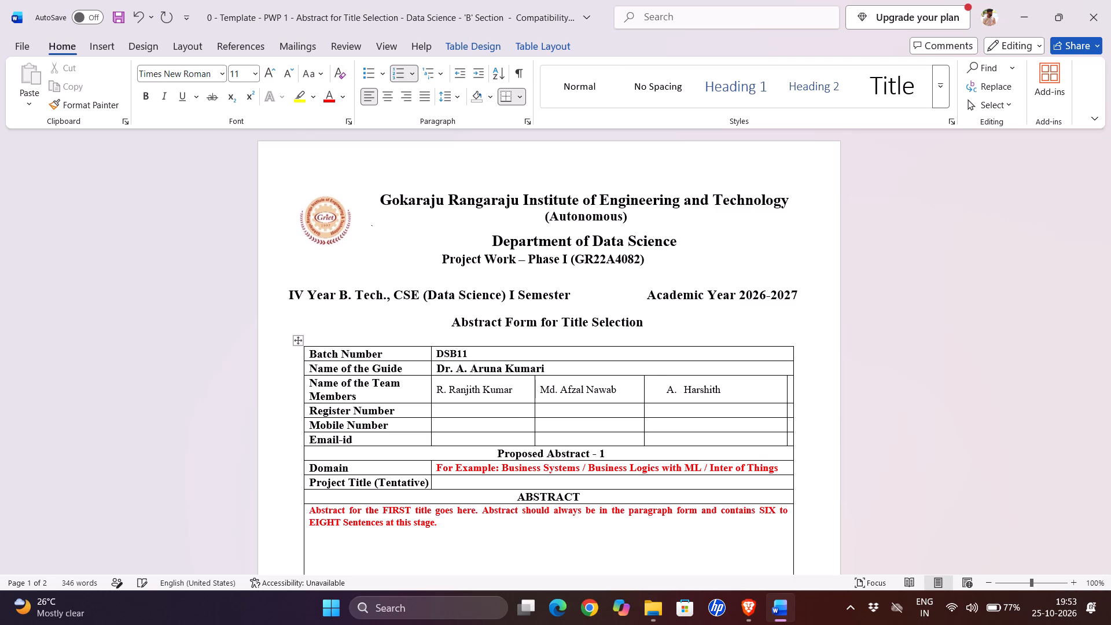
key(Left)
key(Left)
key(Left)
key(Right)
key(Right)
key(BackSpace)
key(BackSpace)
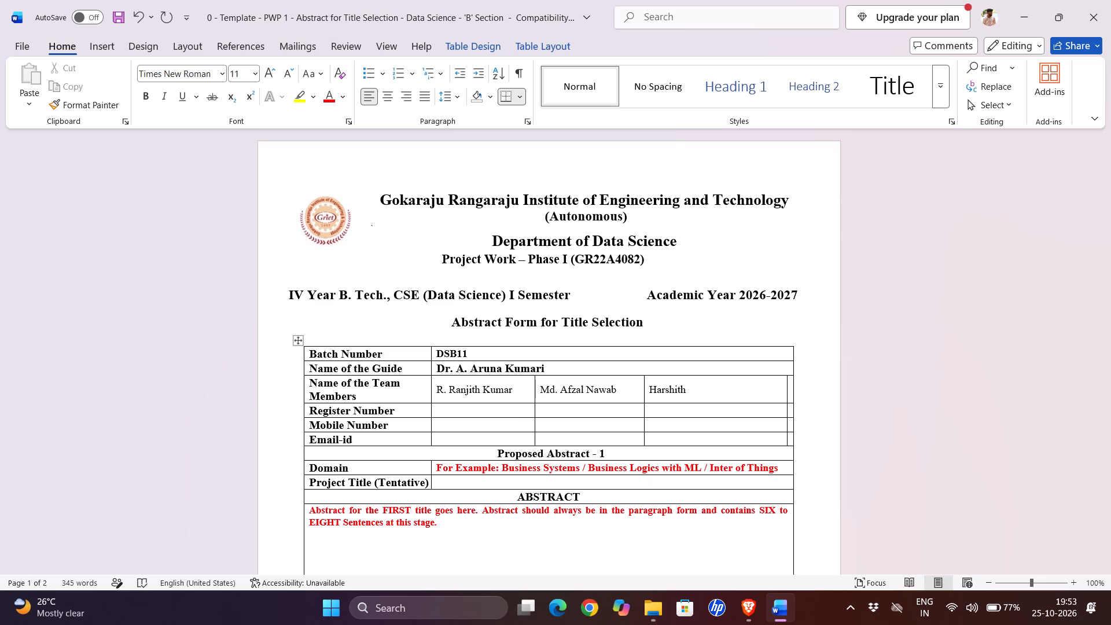
Enter the initial "A." followed by a space before the third team member's name.
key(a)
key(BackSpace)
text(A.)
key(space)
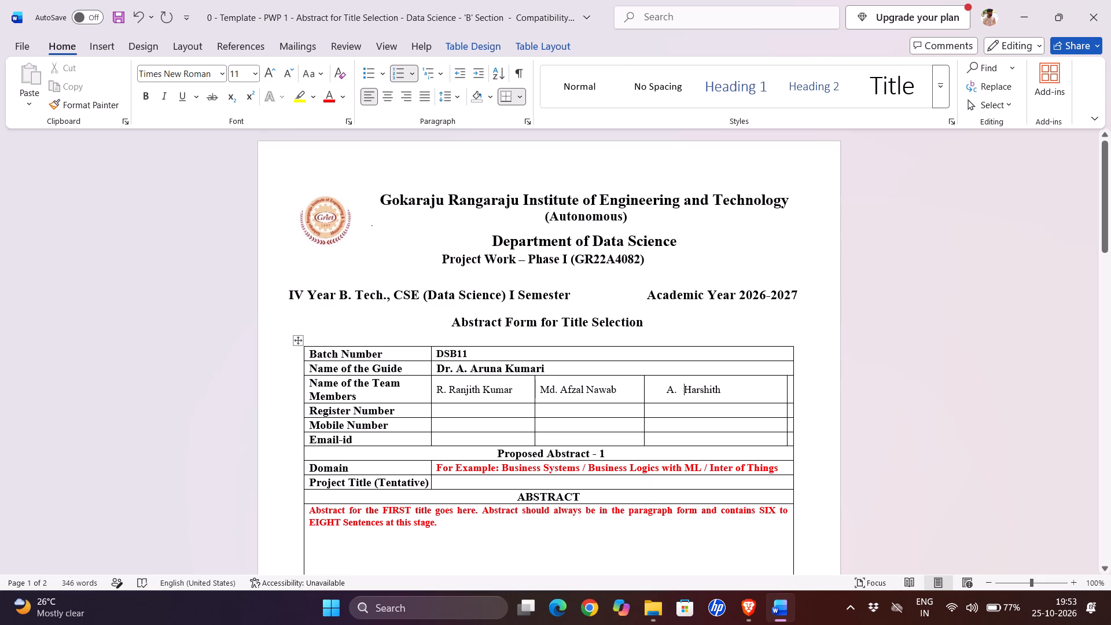
Fill the Register Number row with the register number of each of the three team members.
click(488, 412)
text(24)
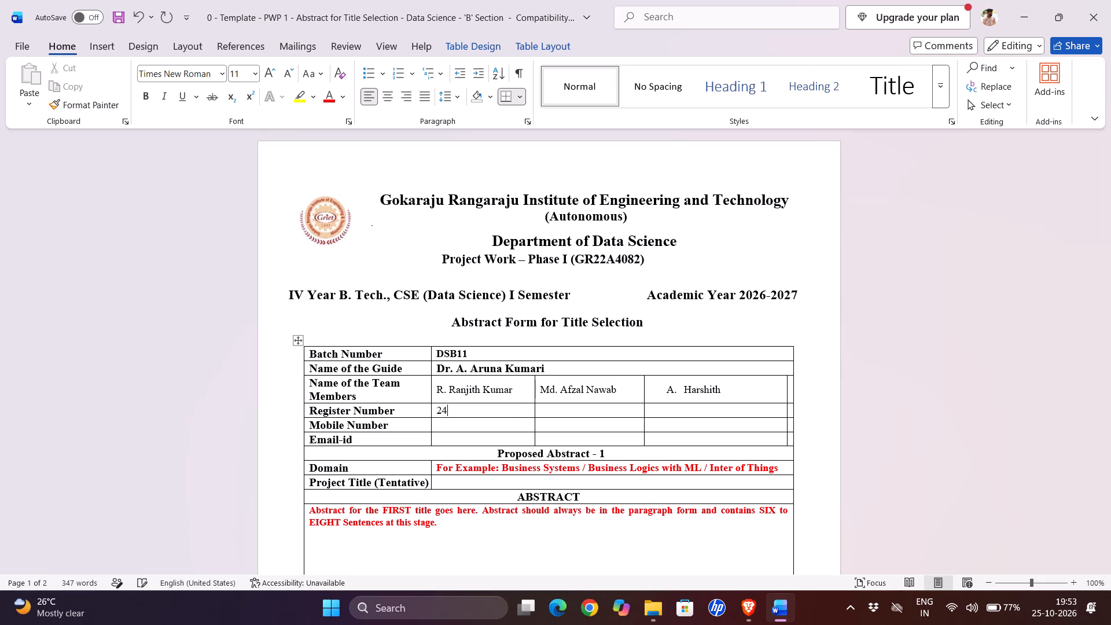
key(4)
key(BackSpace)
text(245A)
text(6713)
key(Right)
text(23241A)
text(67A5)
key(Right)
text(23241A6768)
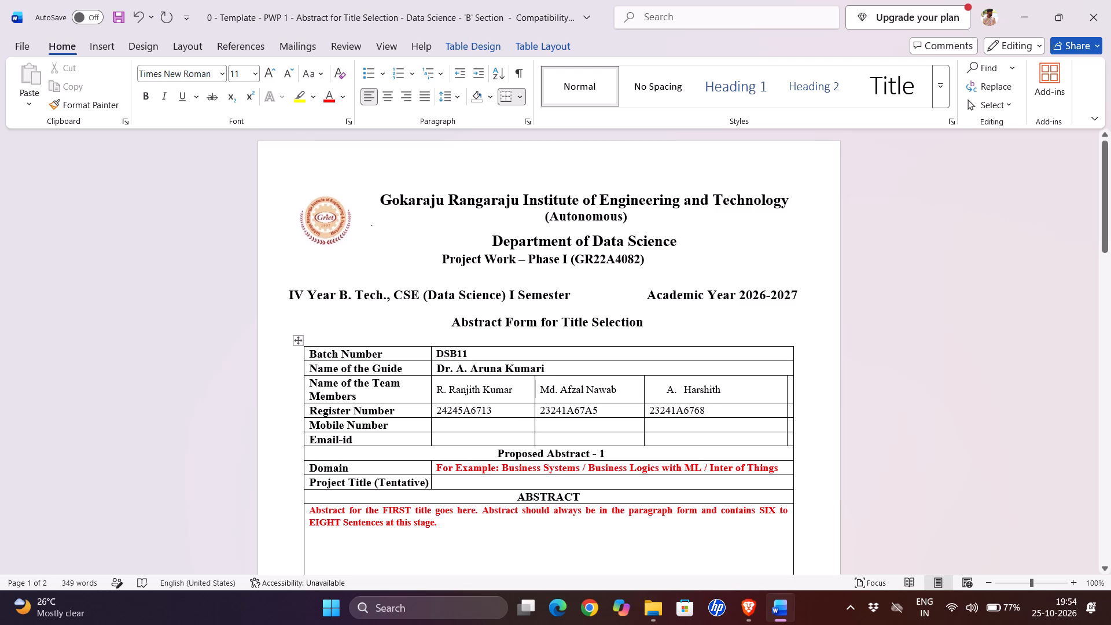
Open the Review 0 (Title Selection) presentation from the Major Project PPT'S folder on the Desktop.
click(653, 603)
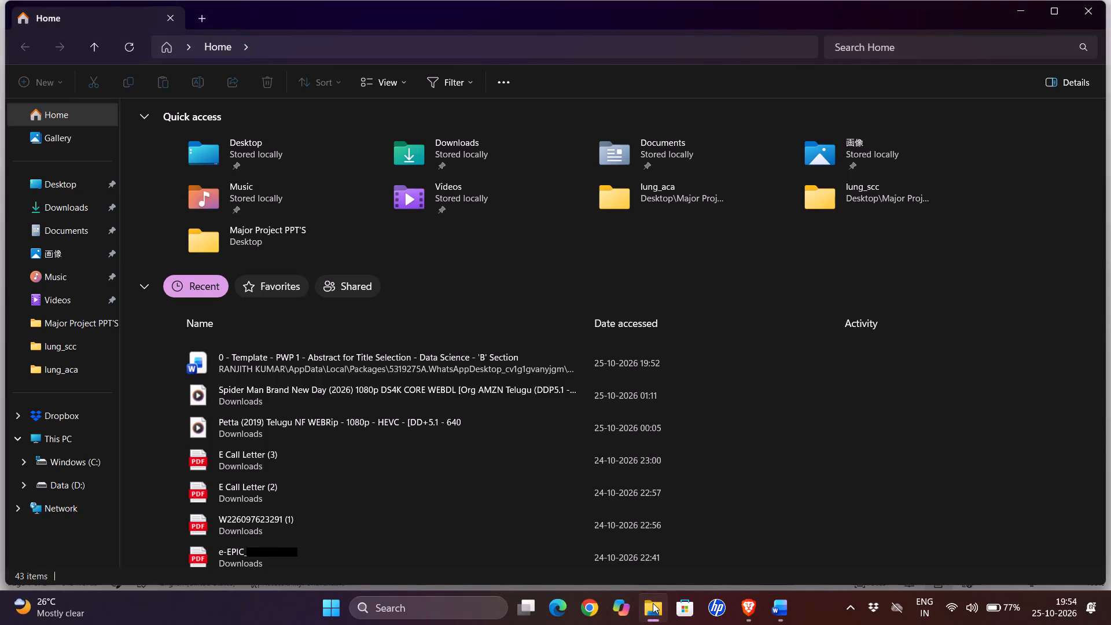
click(99, 193)
double_click(234, 167)
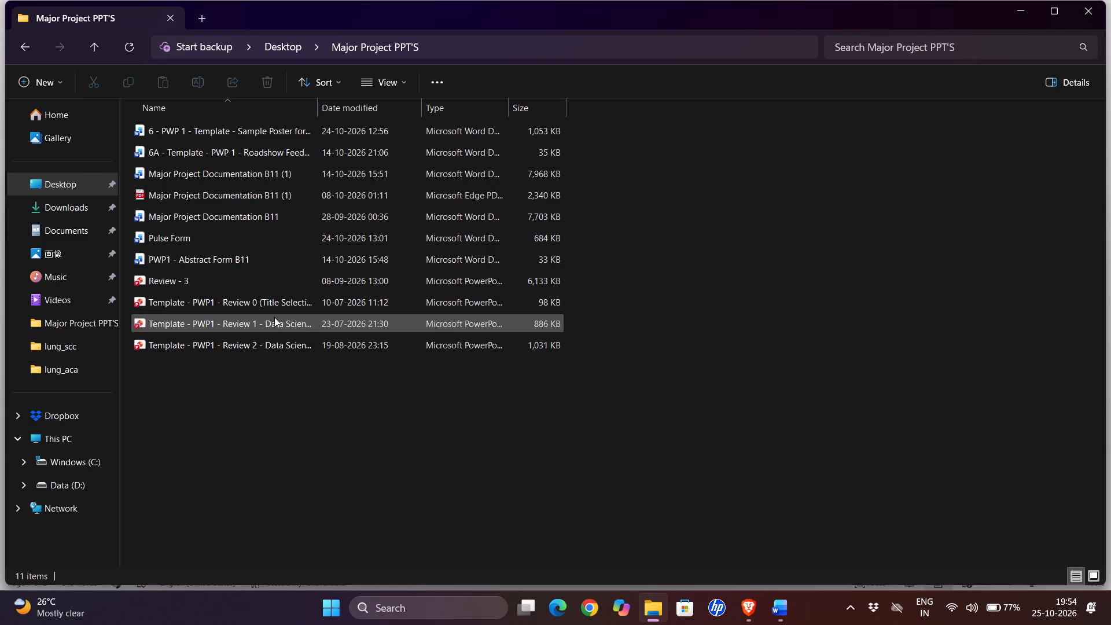
double_click(280, 302)
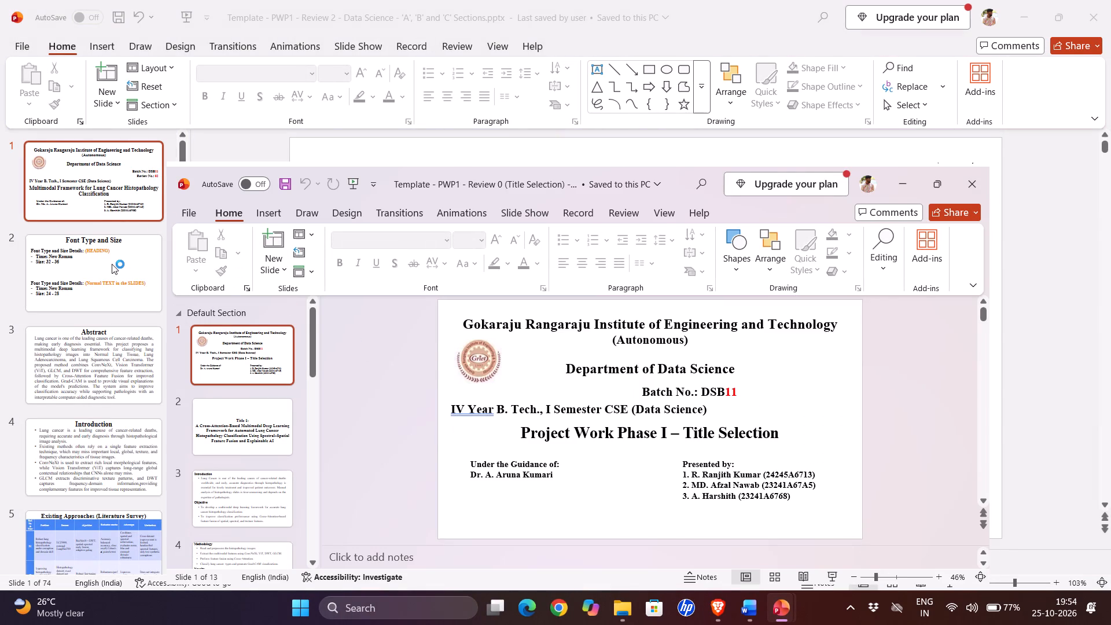
Examine the first slides of the Review 2 presentation, including its Abstract slide, and bring up the Review 0 presentation.
click(112, 264)
click(102, 320)
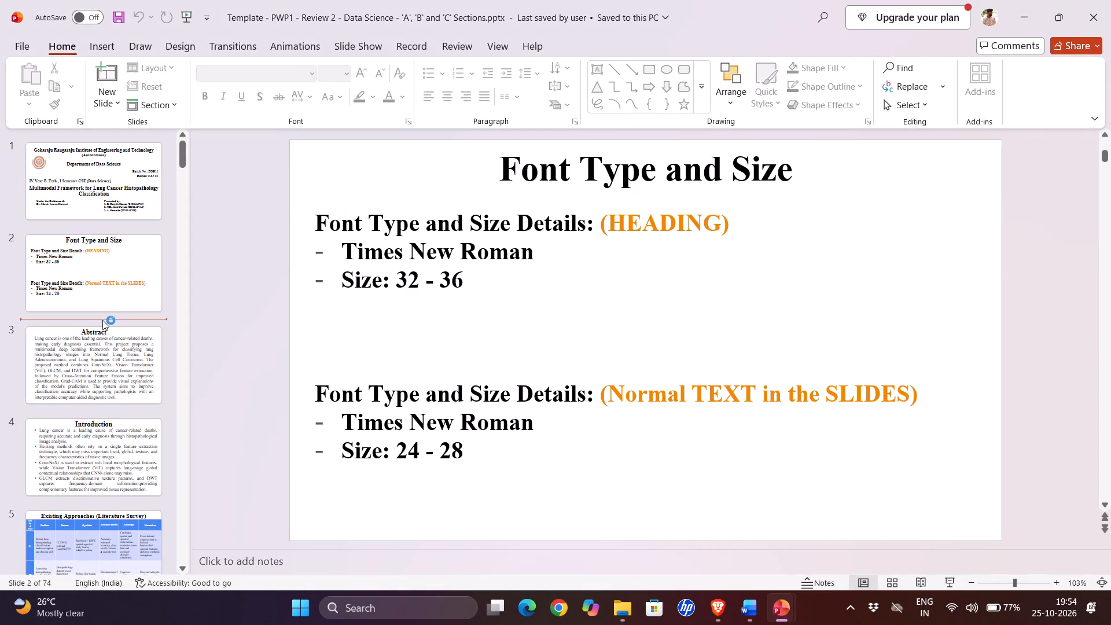
click(109, 370)
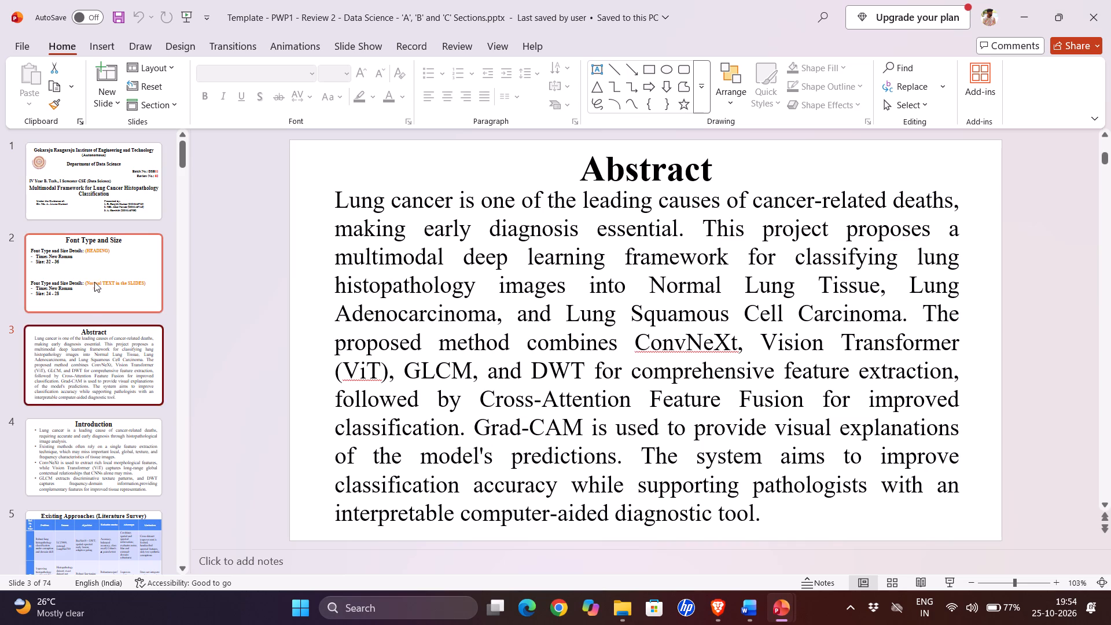
click(94, 278)
click(97, 355)
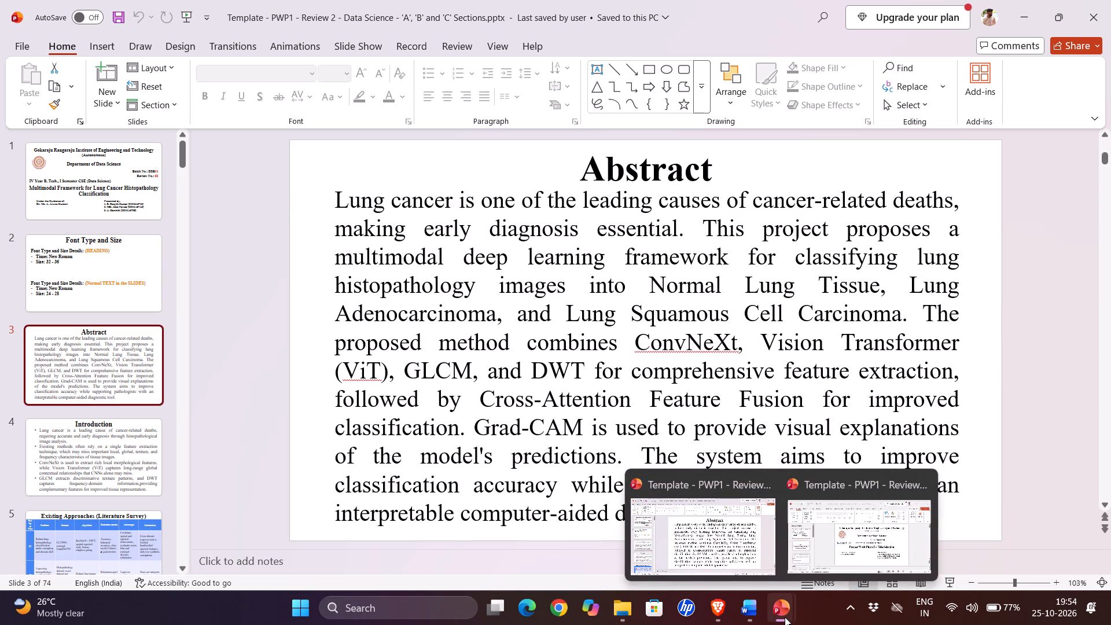
click(827, 545)
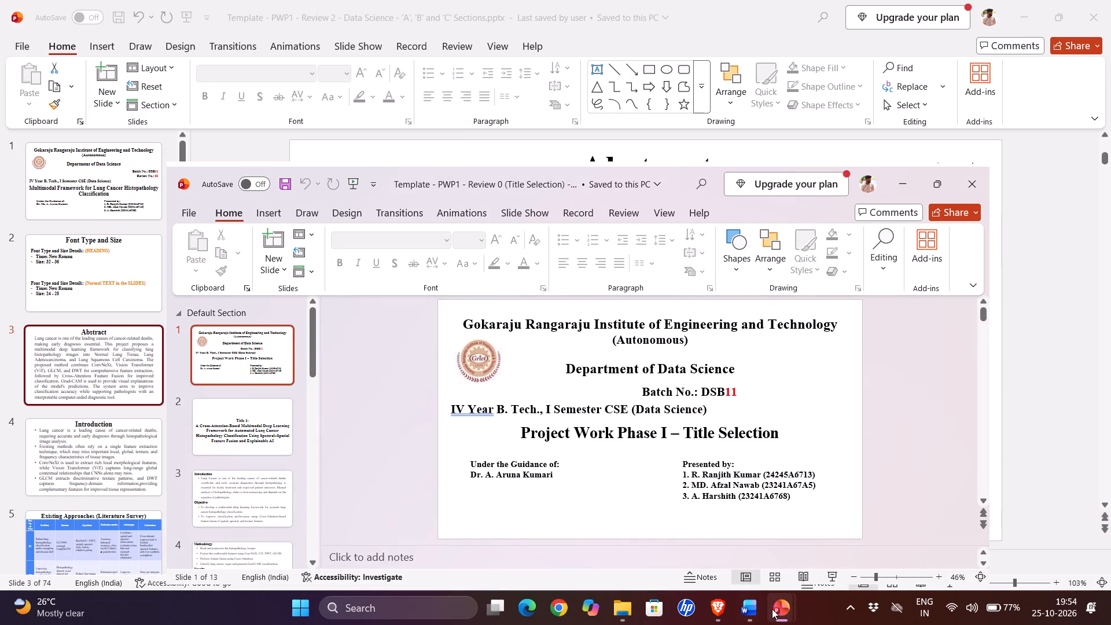
Back in the Word form, replace the example text in the Domain row of Proposed Abstract - 1 with "Health Care".
click(761, 606)
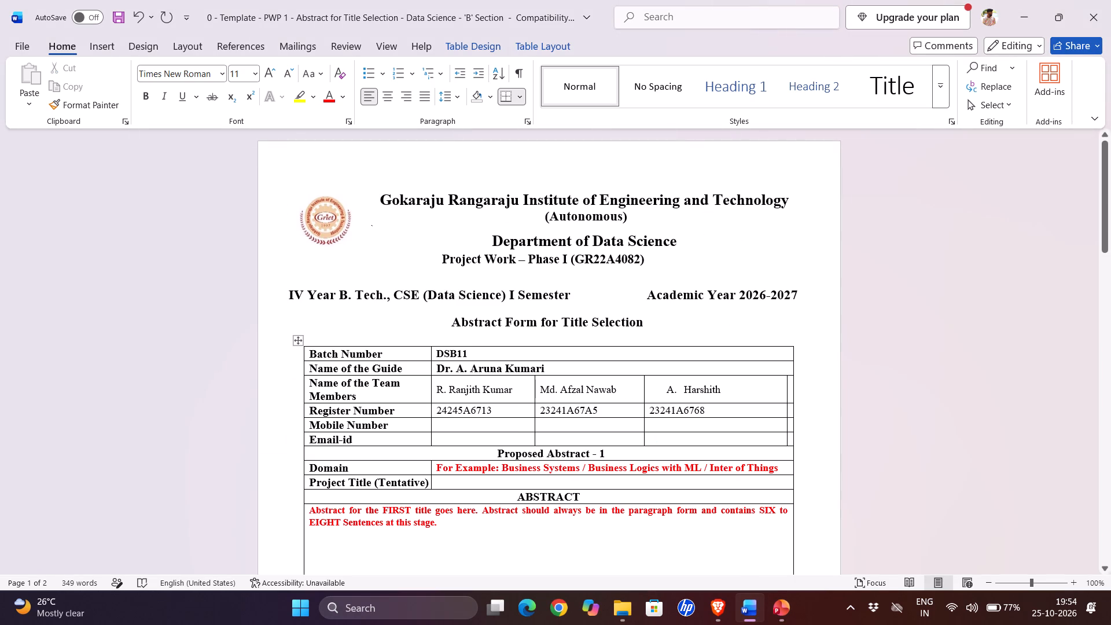
click(781, 469)
key(BackSpace)
key(BackSpace)
key(BackSpace)
key(BackSpace)
key(BackSpace)
key(BackSpace)
key(BackSpace)
key(BackSpace)
key(BackSpace)
key(BackSpace)
key(BackSpace)
key(BackSpace)
key(BackSpace)
key(BackSpace)
key(BackSpace)
key(BackSpace)
key(BackSpace)
key(BackSpace)
key(BackSpace)
key(BackSpace)
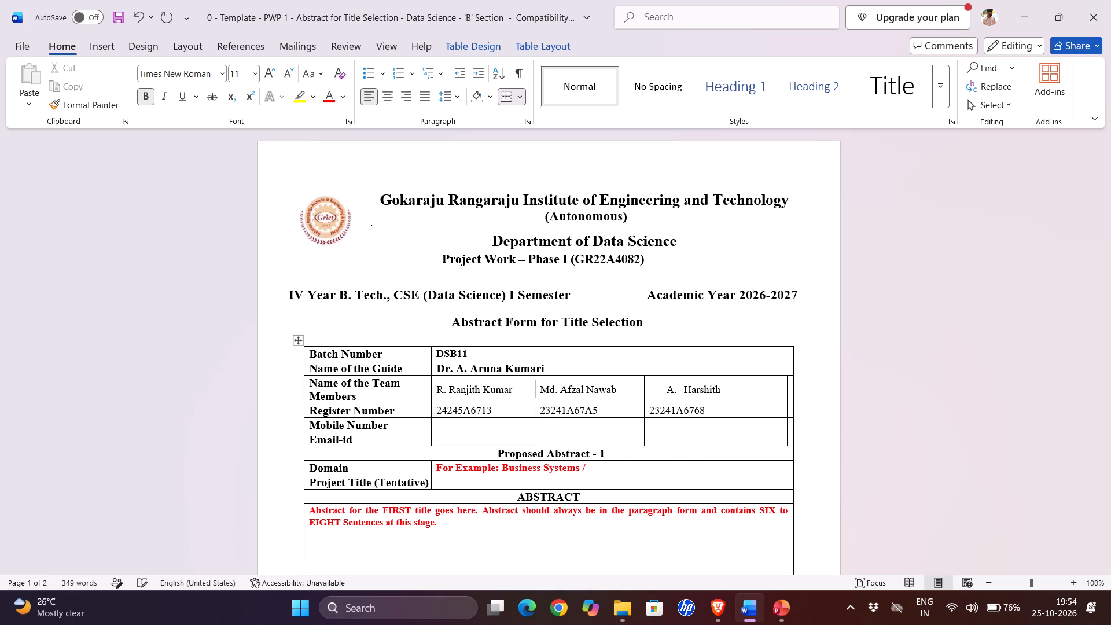
key(BackSpace)
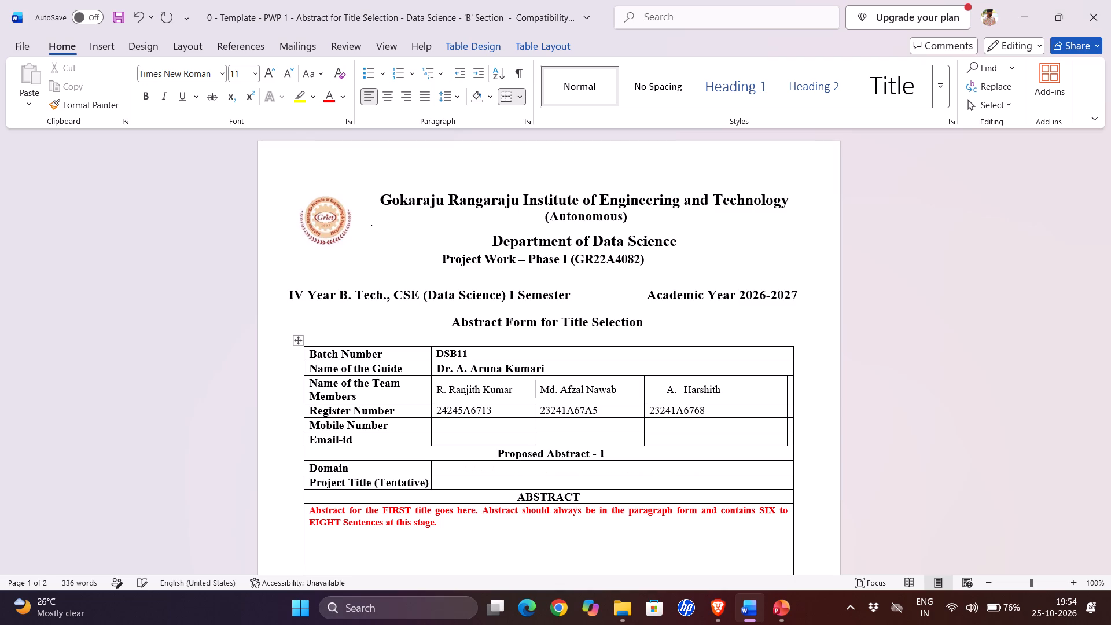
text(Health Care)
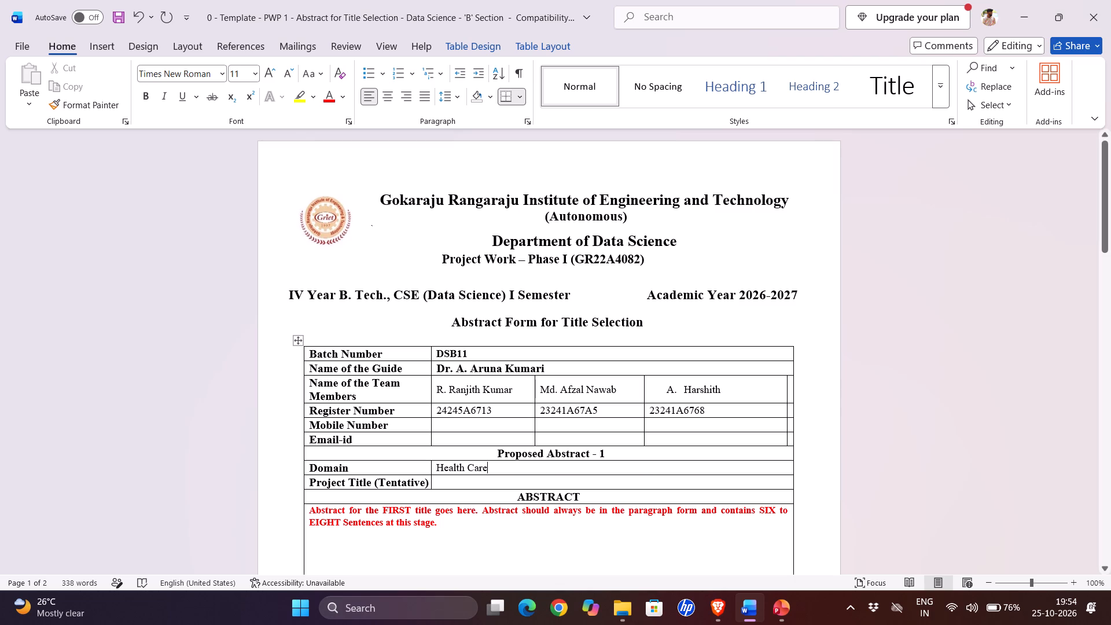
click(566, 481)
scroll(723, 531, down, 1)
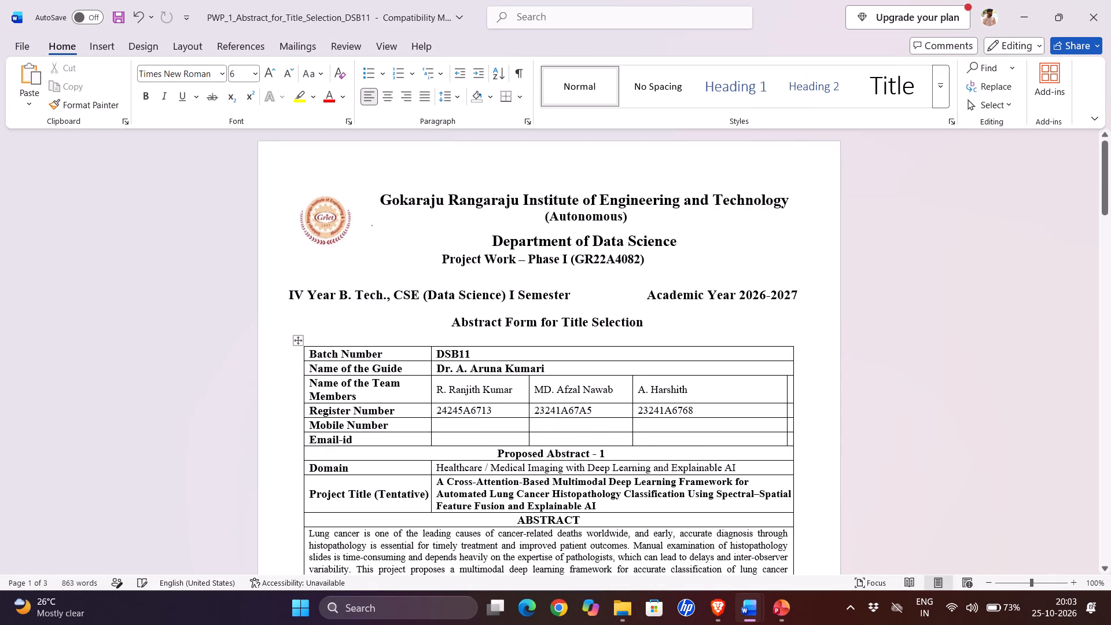
Check Title 1 in the Review 0 presentation and copy "Multimodal Framework for Lung Cancer Histopathology Classification" from the Review 2 presentation's first slide.
scroll(685, 514, down, 1)
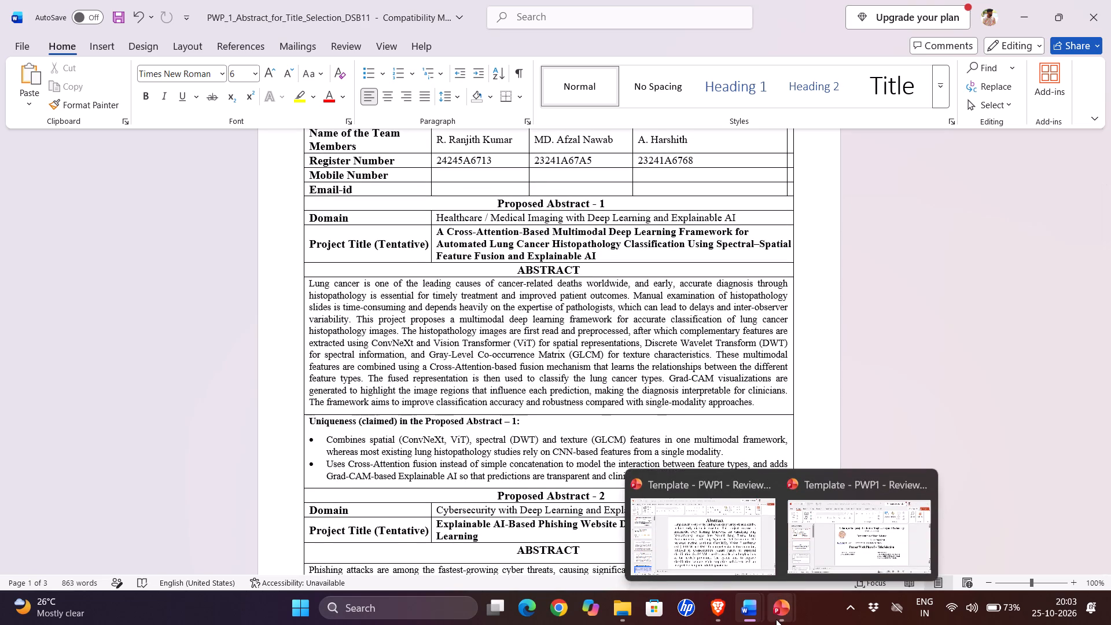
click(834, 553)
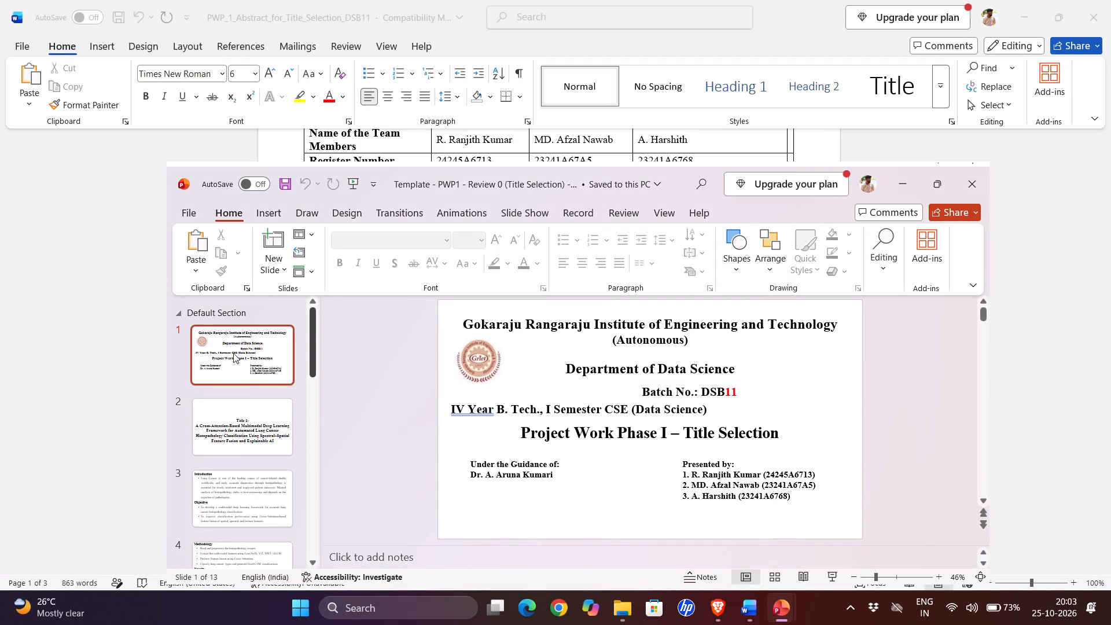
click(247, 409)
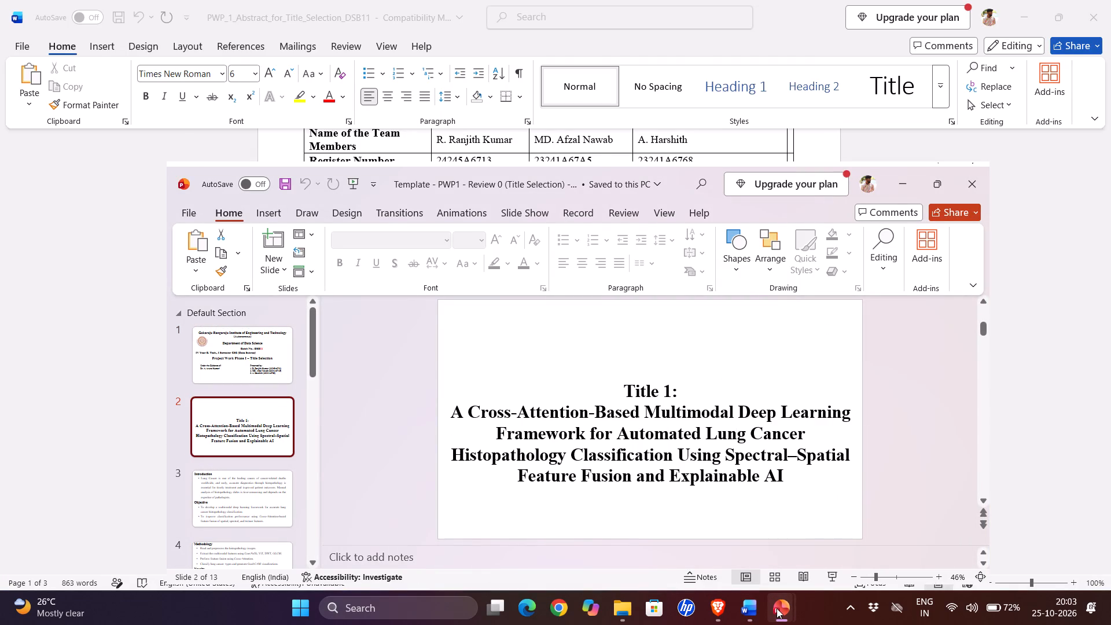
click(750, 532)
click(95, 186)
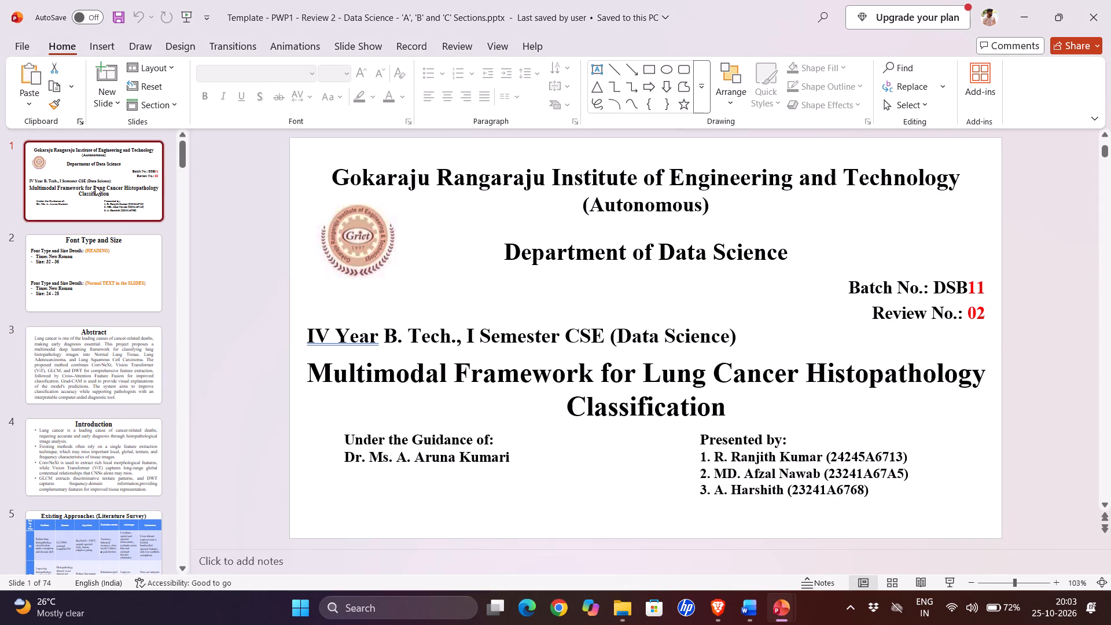
click(741, 376)
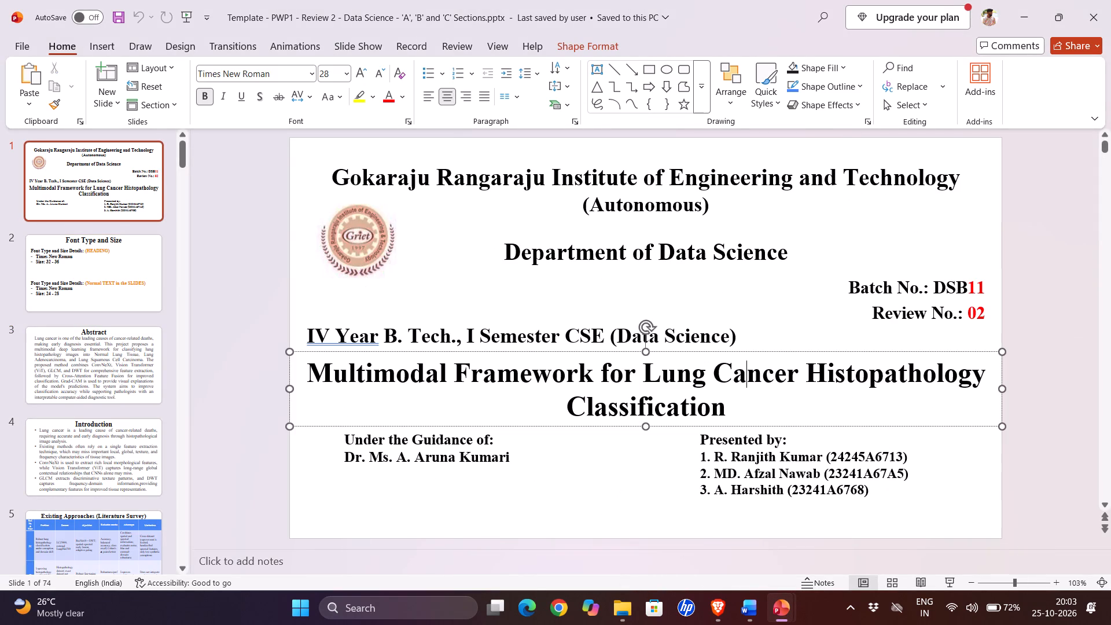
drag(737, 409, 316, 381)
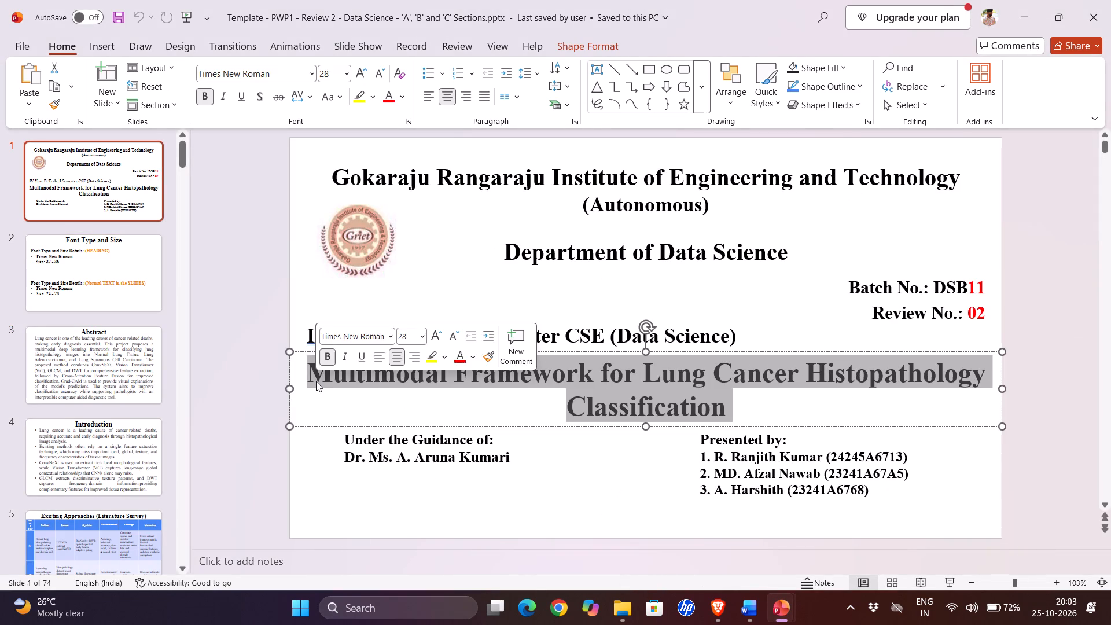
key(ctrl+c)
key(ctrl+c)
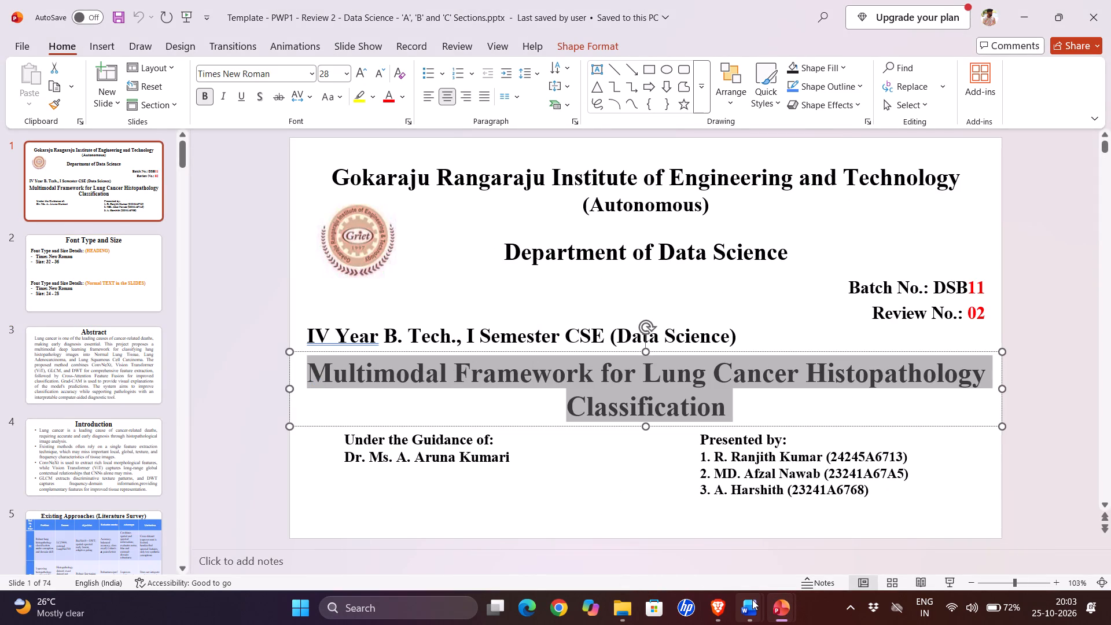
Replace the Proposed Abstract - 1 project title in the Word form with the copied "Multimodal Framework for Lung Cancer Histopathology Classification", without a trailing blank line.
click(812, 535)
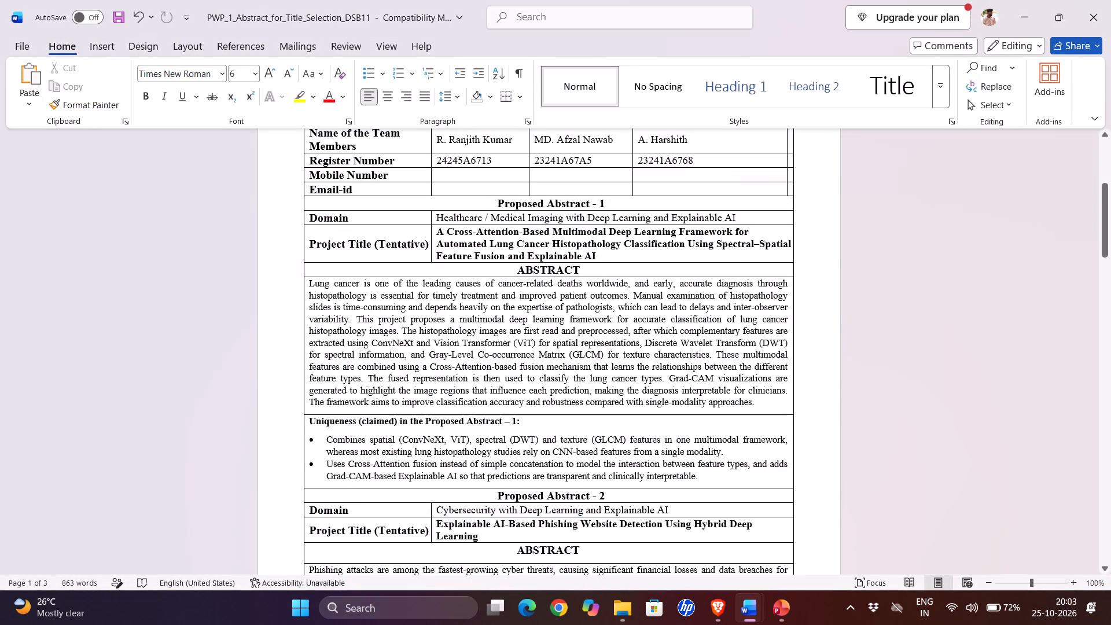
click(604, 254)
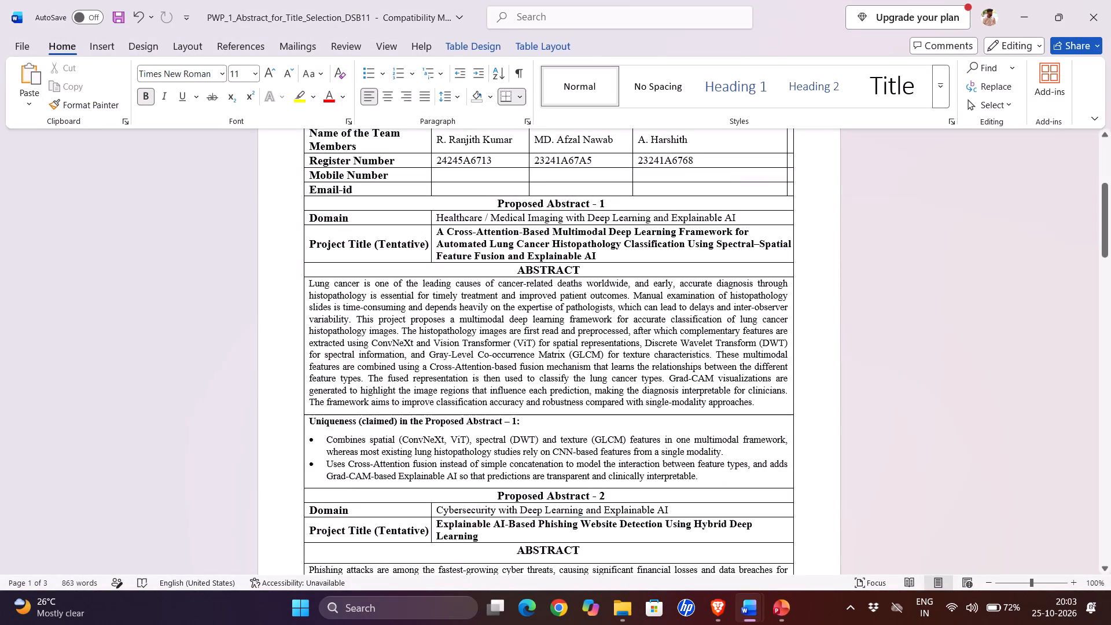
drag(439, 232, 597, 256)
key(BackSpace)
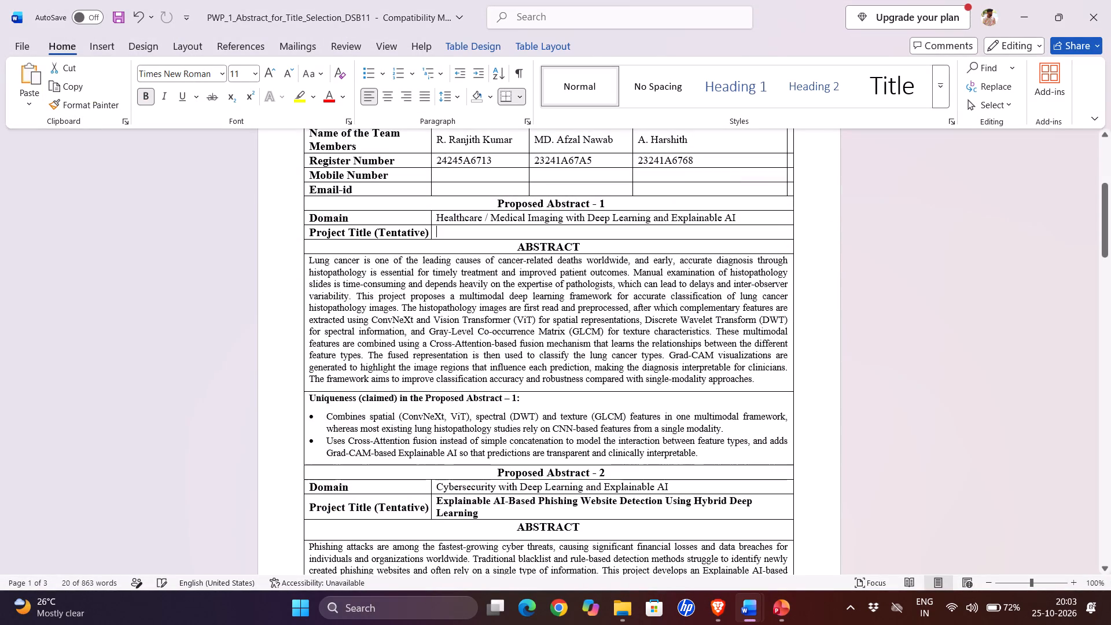
key(ctrl+v)
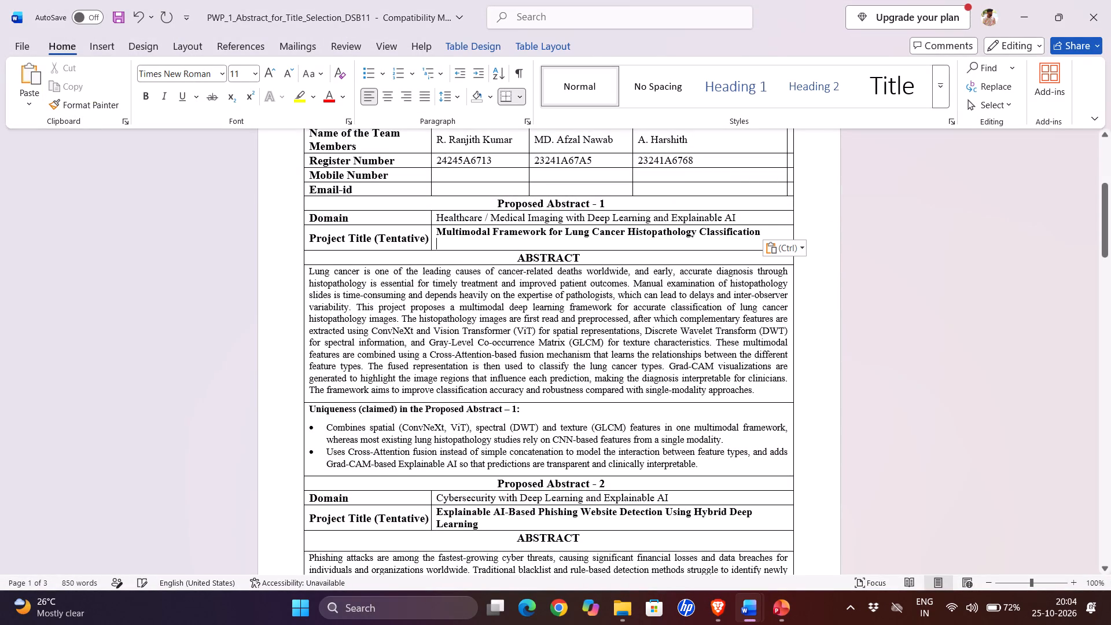
key(BackSpace)
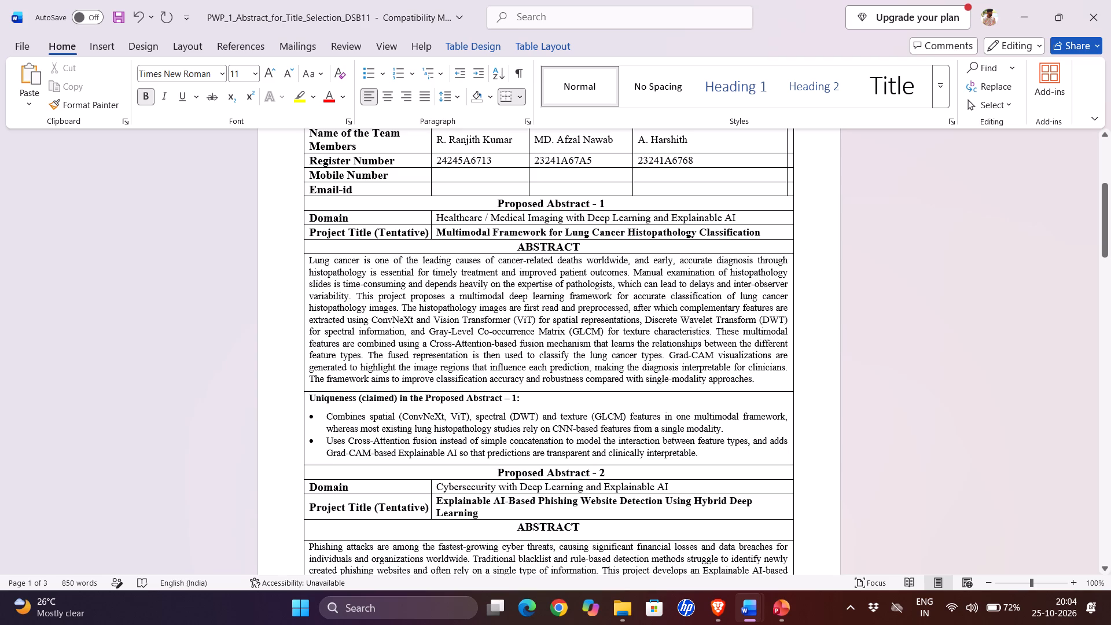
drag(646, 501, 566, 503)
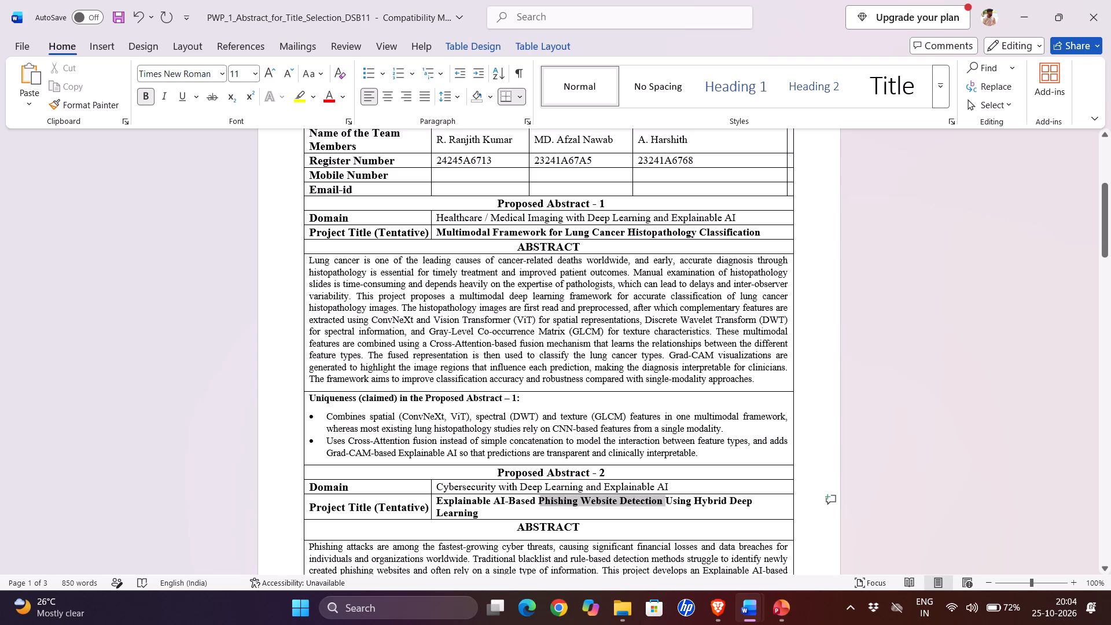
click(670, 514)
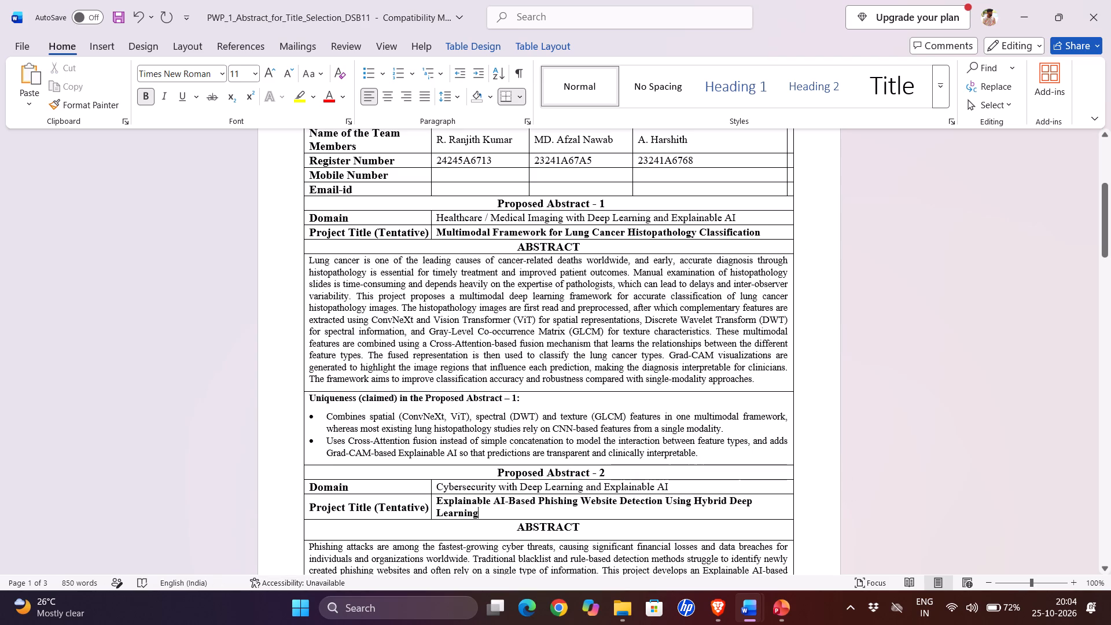
Close the original "0 - Template - PWP 1 - Abstract for Title Selection" document and return to the DSB11 form.
scroll(579, 449, up, 1)
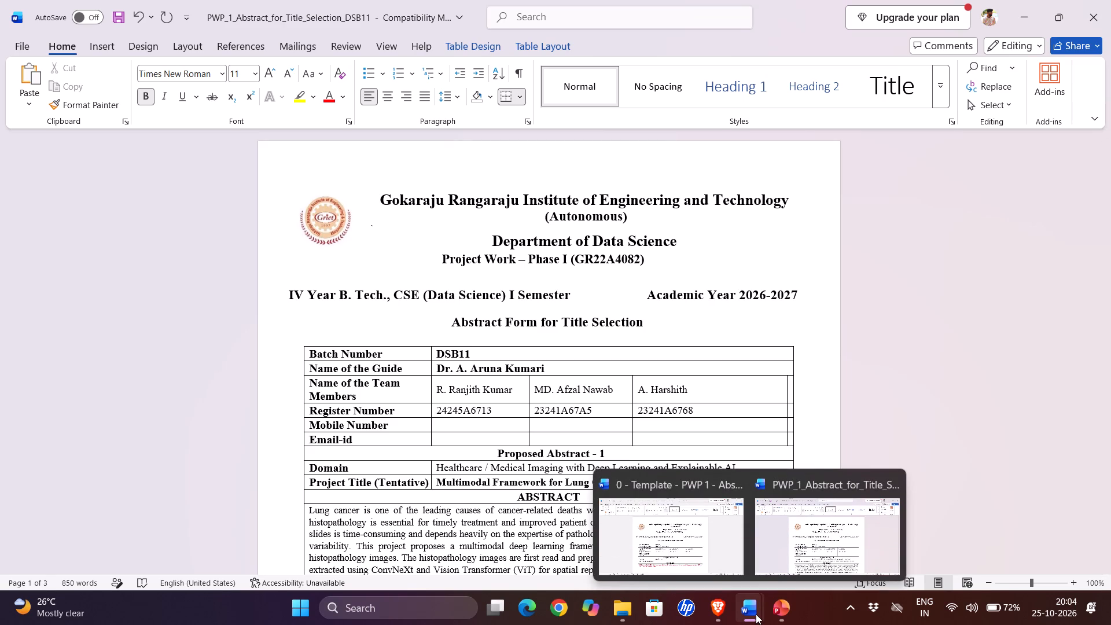
click(735, 489)
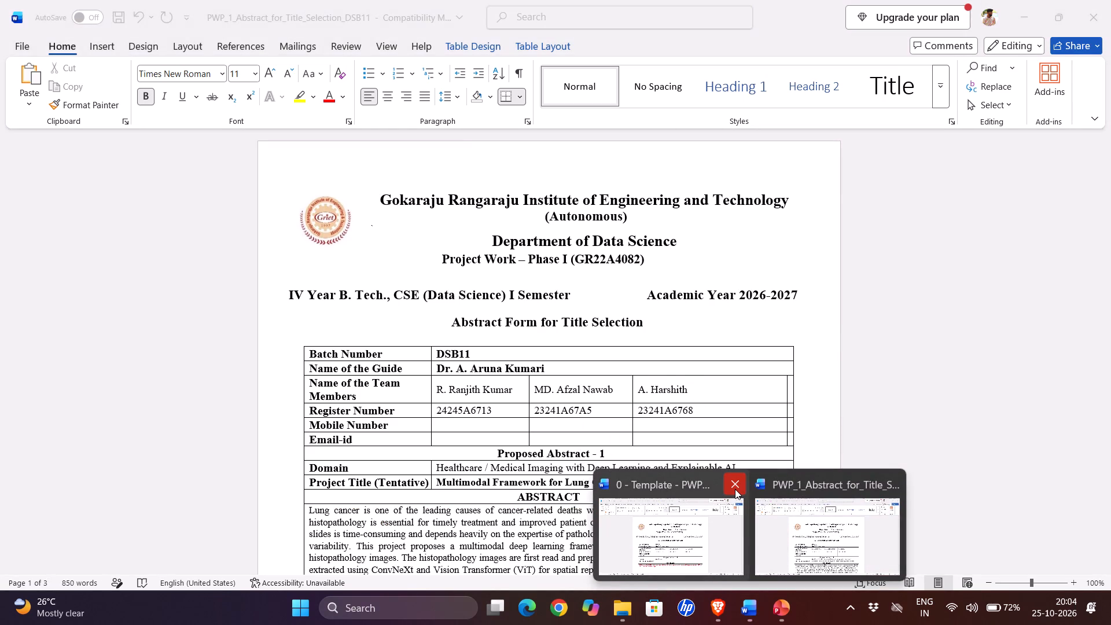
click(799, 520)
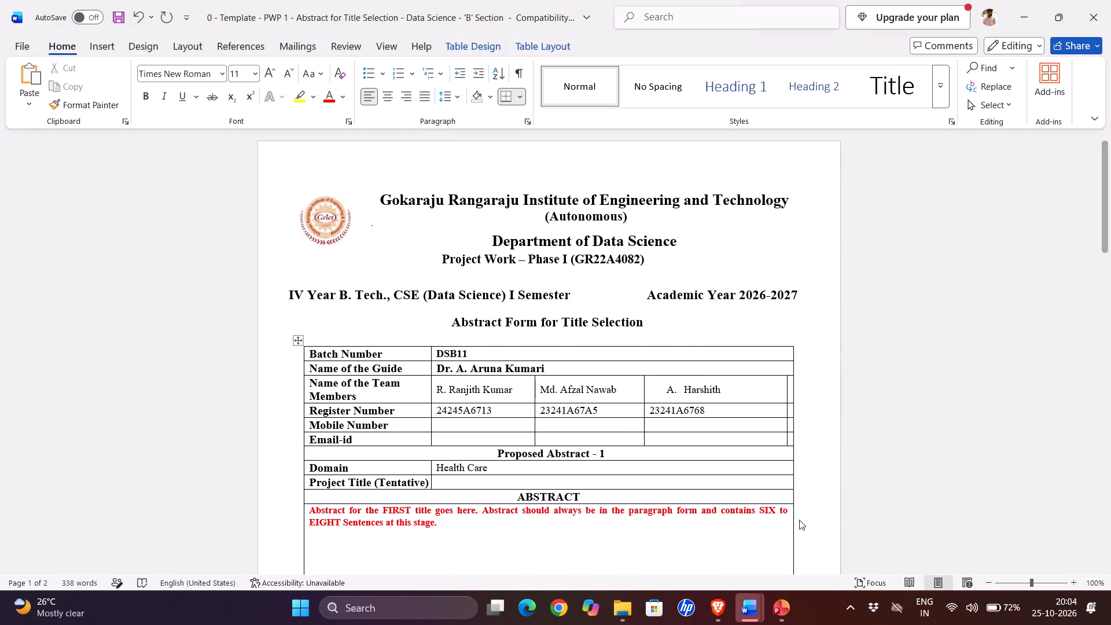
click(823, 391)
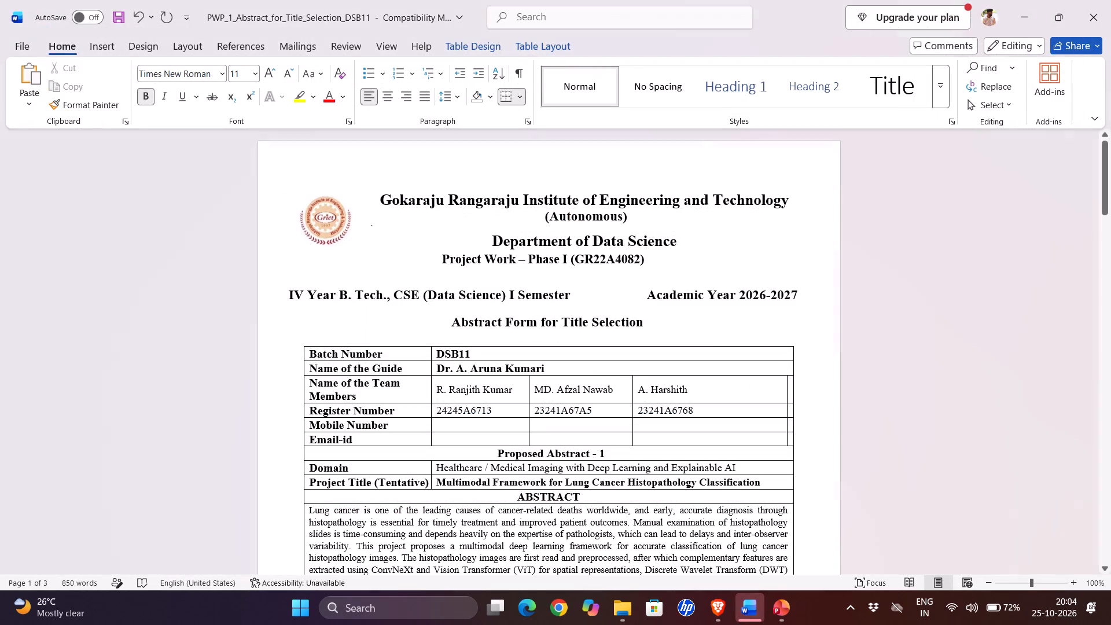
Examine the layout of the DSB11 form's proposed abstracts, their uniqueness points and the page break in Abstract - 2.
scroll(660, 403, down, 5)
scroll(660, 403, up, 2)
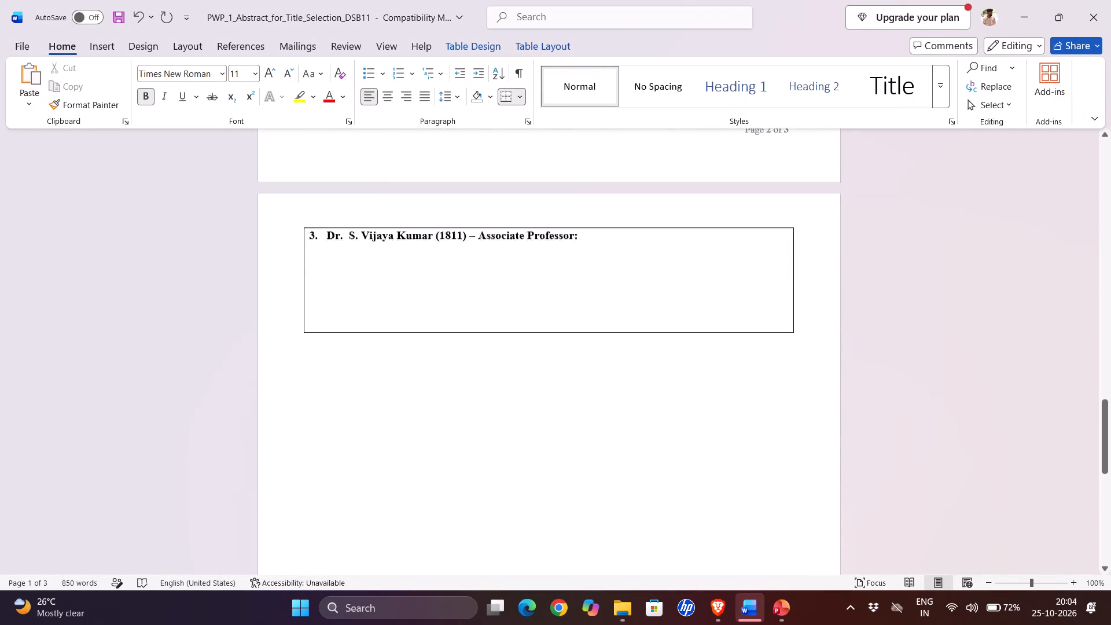
scroll(660, 403, up, 3)
scroll(660, 403, down, 1)
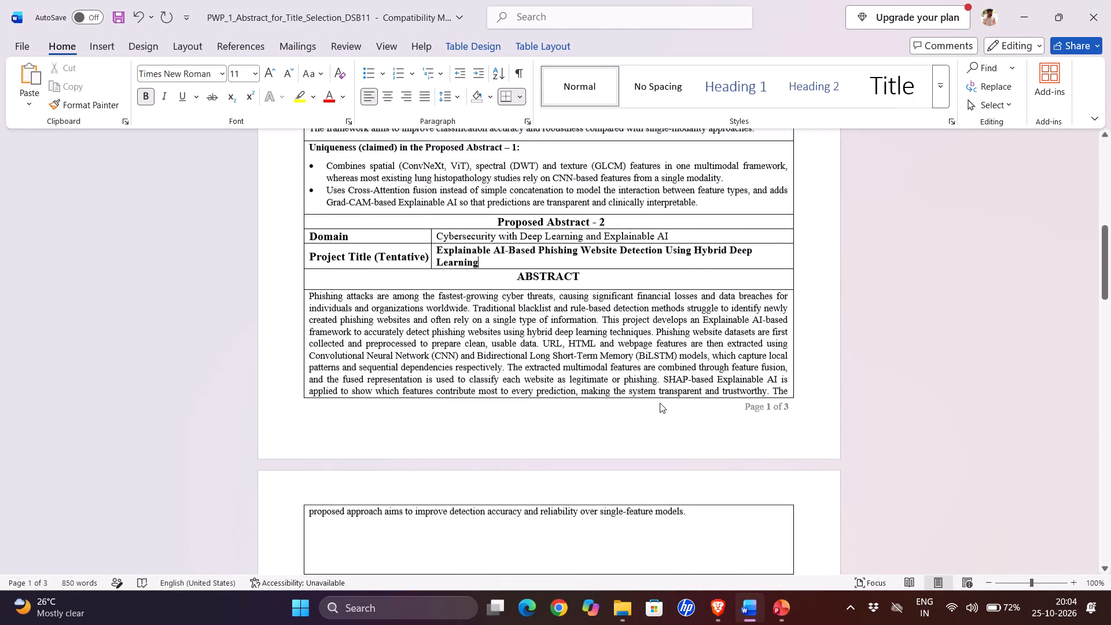
scroll(660, 403, down, 2)
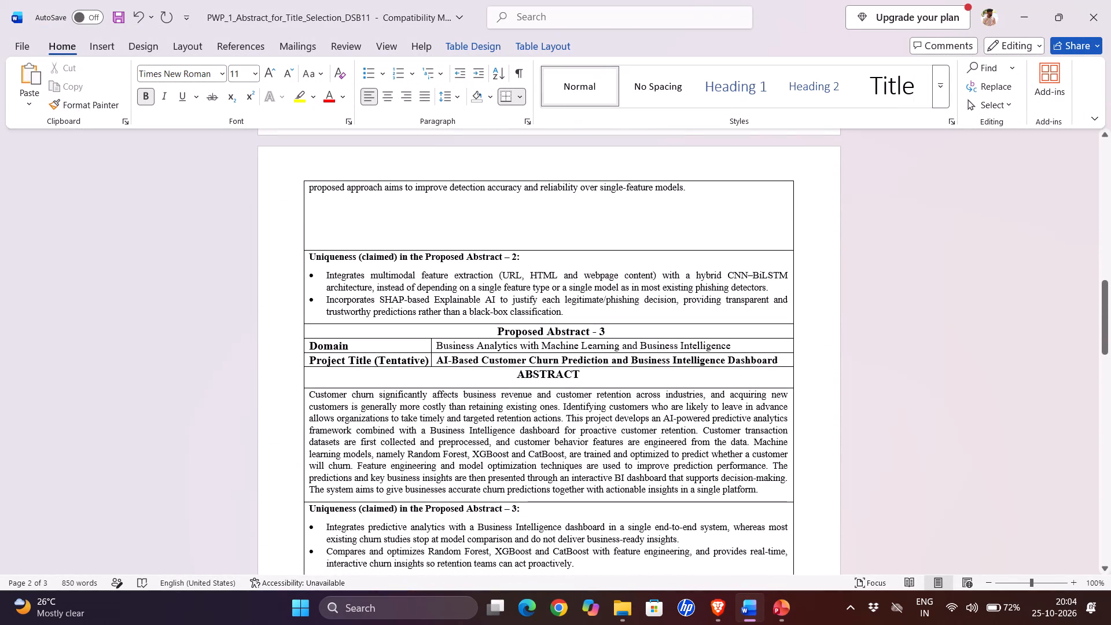
click(447, 236)
scroll(447, 236, up, 2)
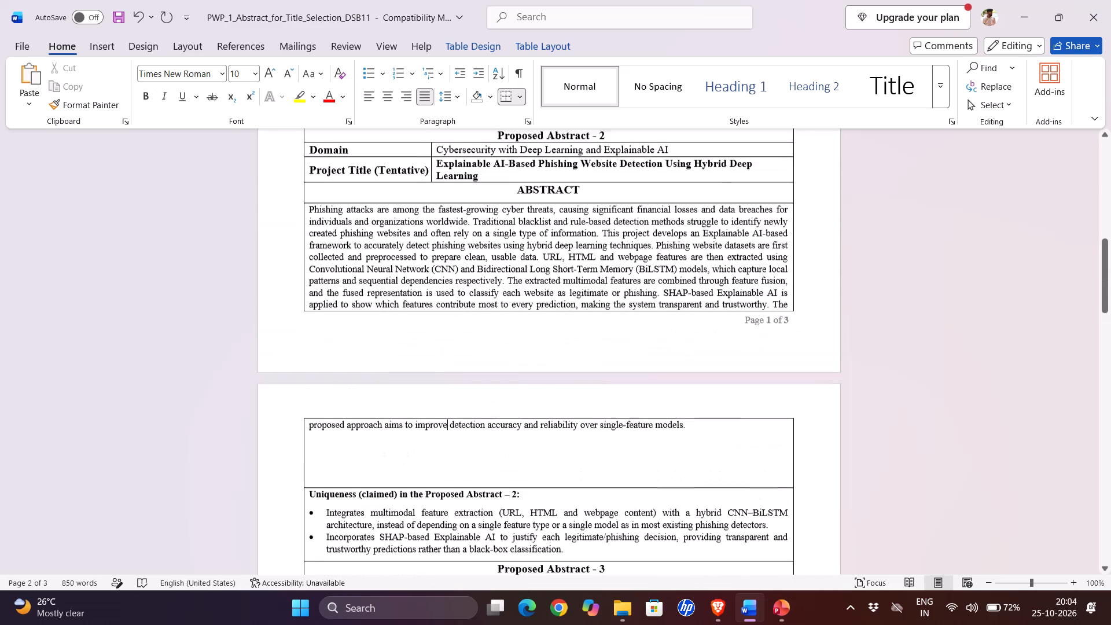
scroll(446, 257, up, 1)
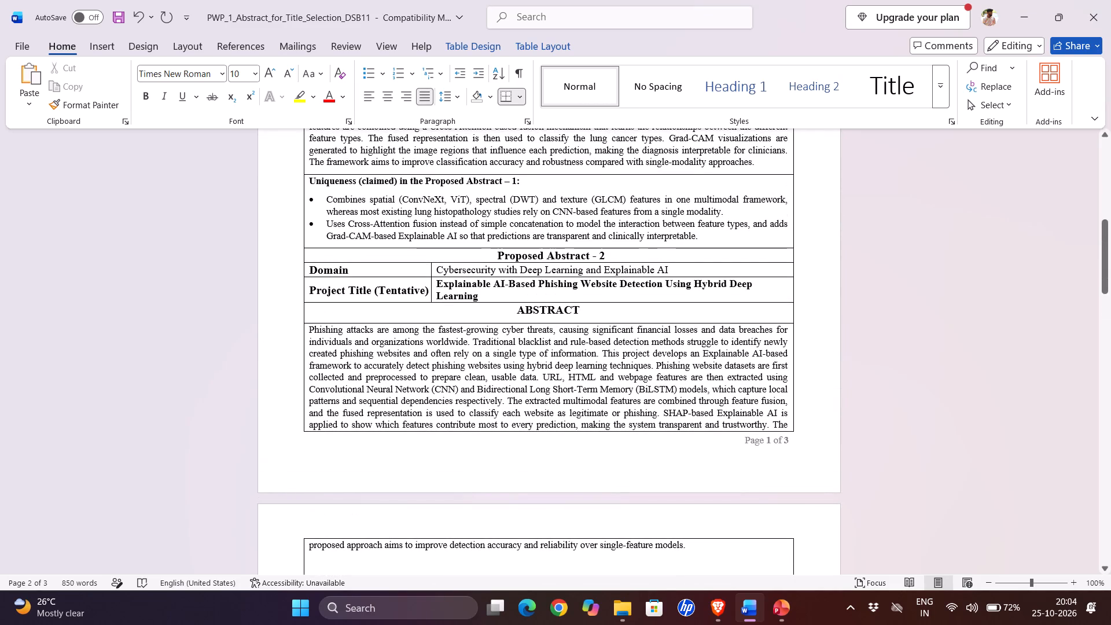
drag(446, 324, 450, 311)
scroll(450, 311, up, 1)
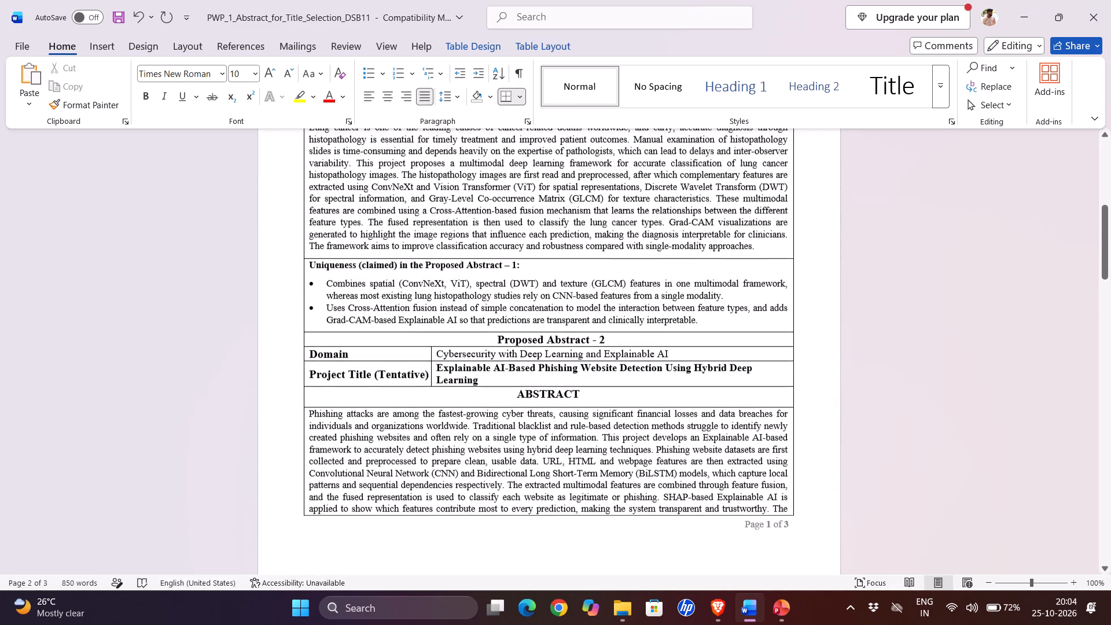
Make the Email-id row in the team details table taller and the Proposed Abstract - 1 heading row slightly taller.
scroll(450, 311, up, 1)
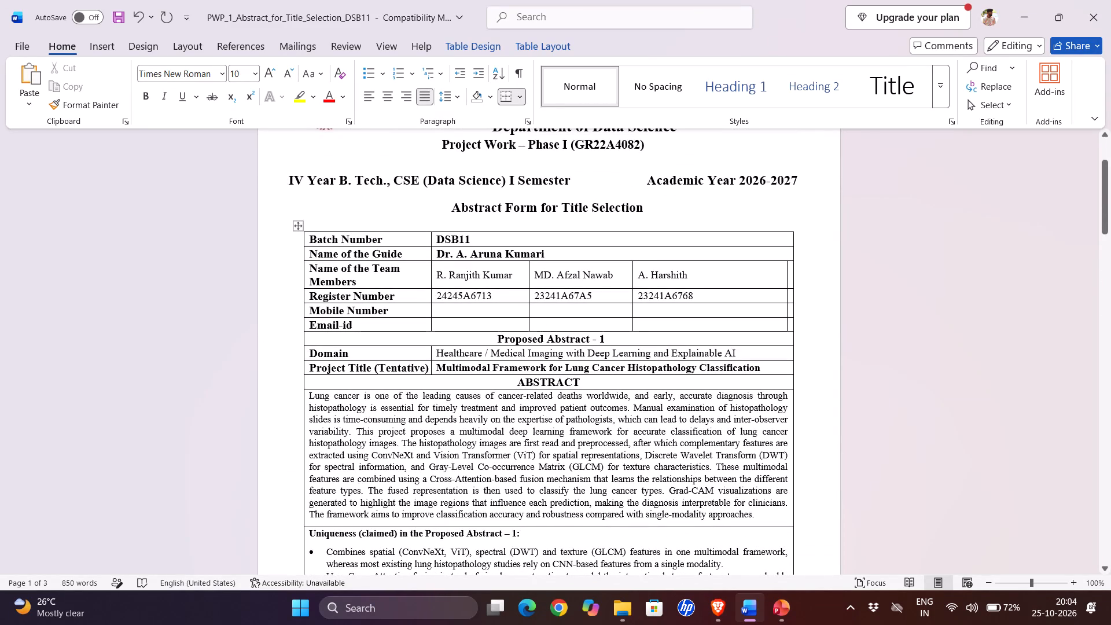
click(478, 347)
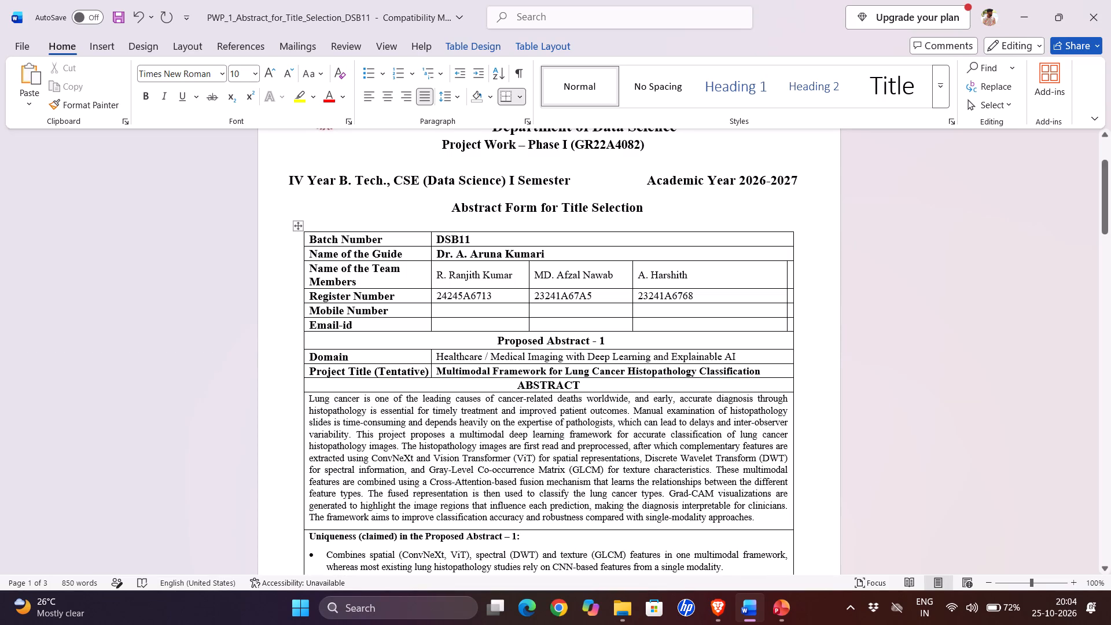
drag(492, 332, 493, 339)
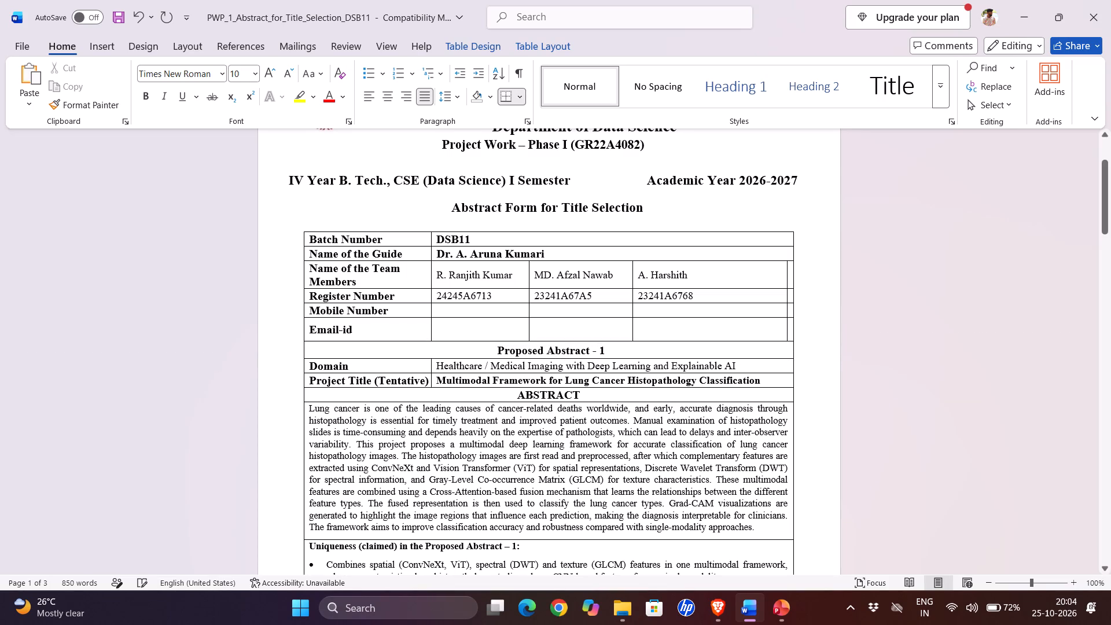
drag(499, 317, 499, 326)
drag(499, 326, 499, 329)
Widen the first and second team members' columns in the details table, leaving the third member's column narrower.
drag(632, 306, 674, 309)
click(532, 309)
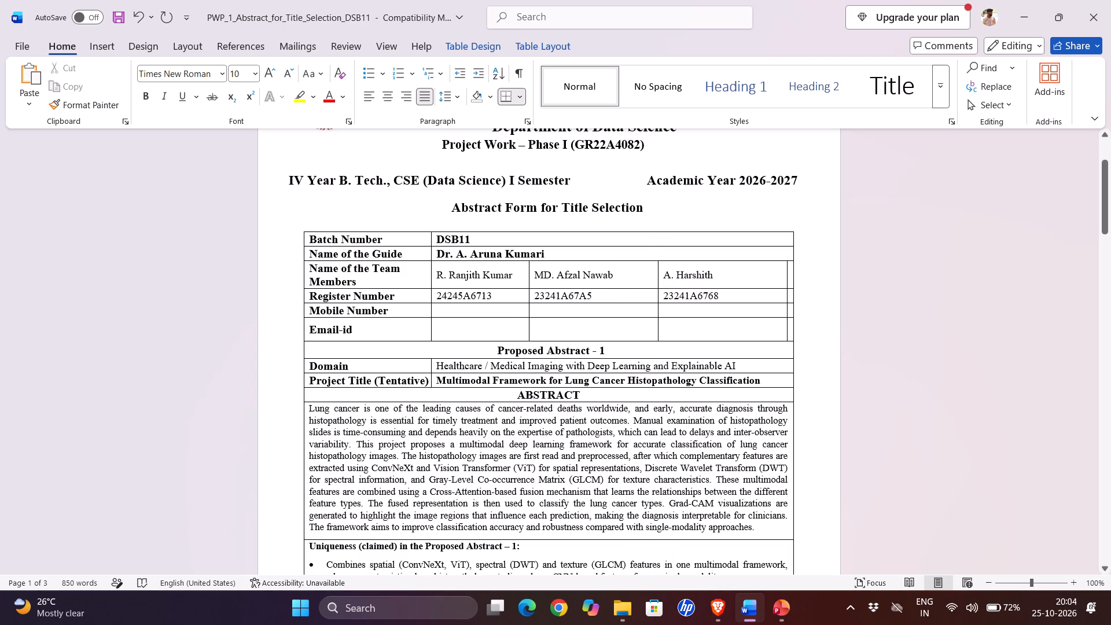
click(526, 310)
drag(528, 310, 550, 311)
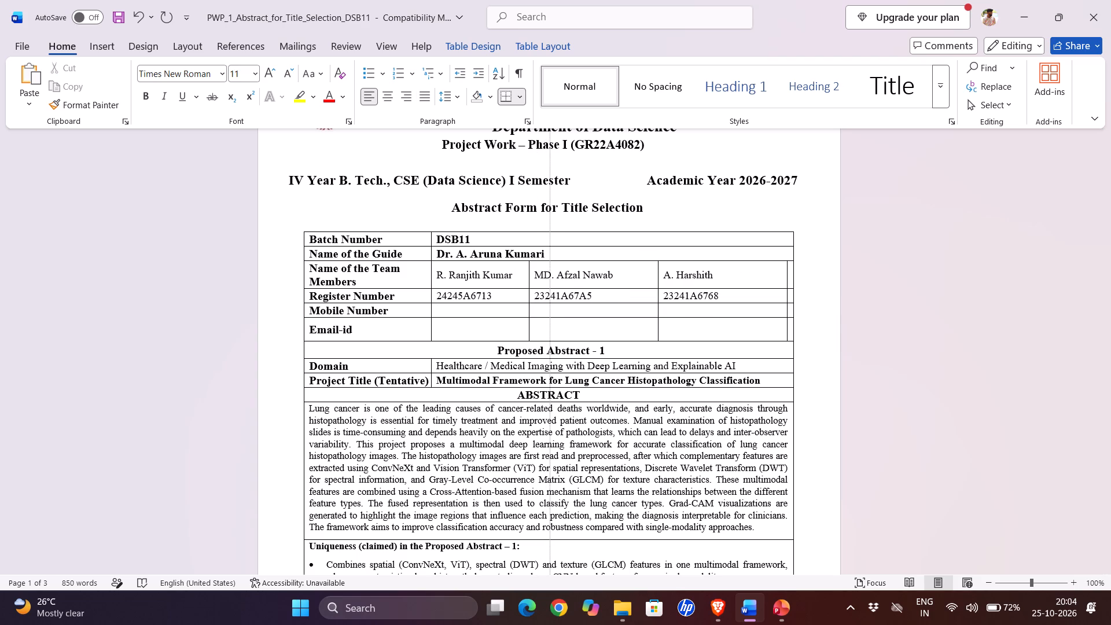
drag(550, 311, 554, 311)
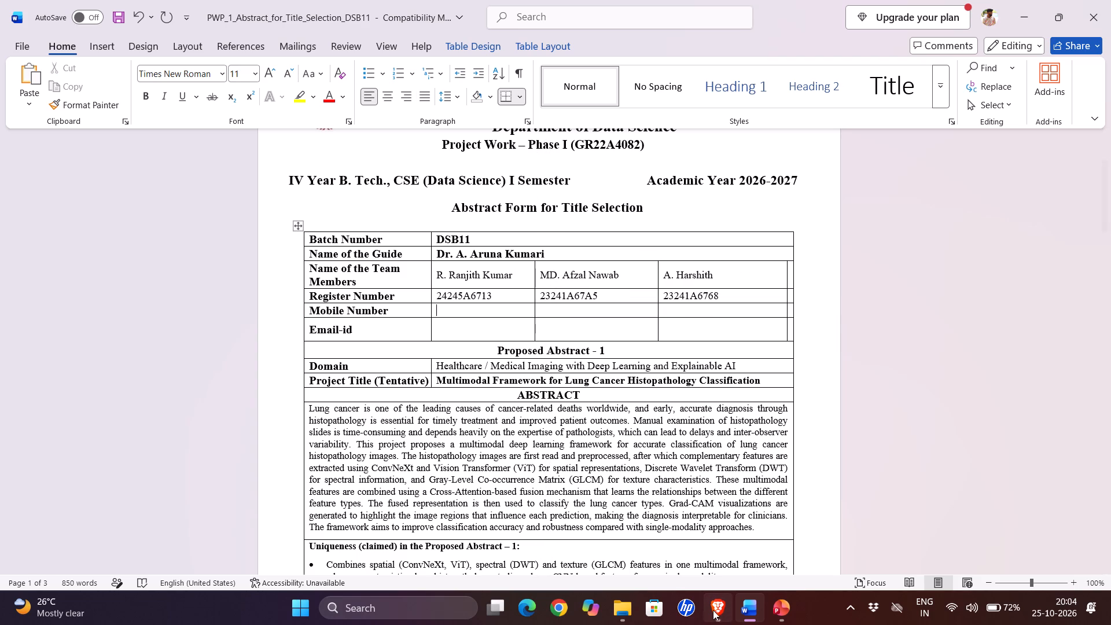
Open the recent file "Mini Project - Pulse Form_Final(1)" from File Explorer and look up the team's contact details under Student batch Details.
click(615, 609)
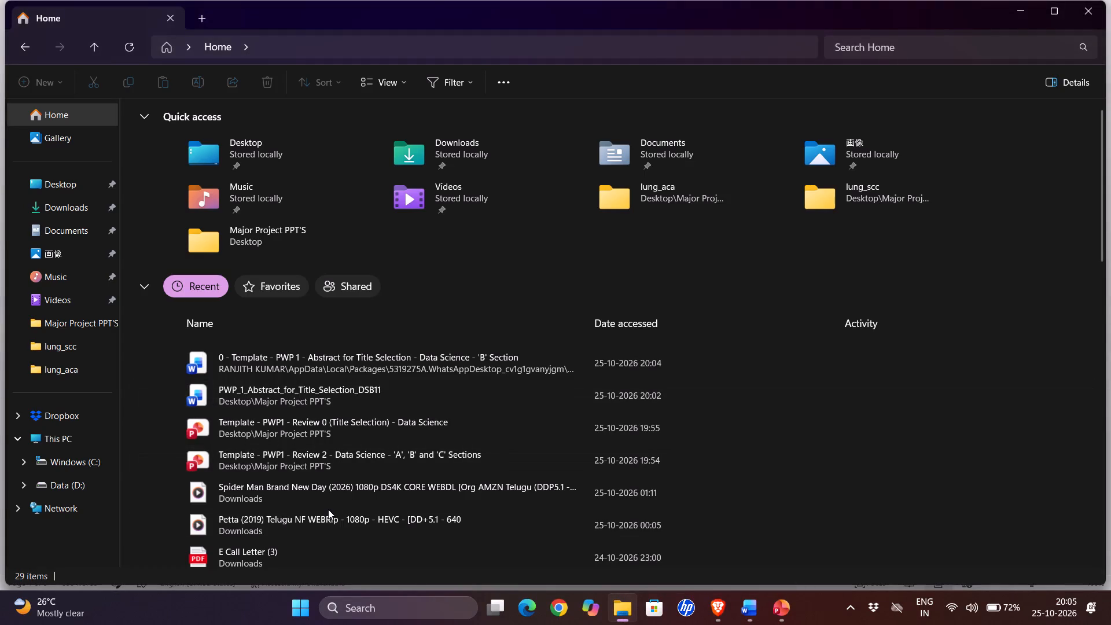
scroll(319, 440, down, 4)
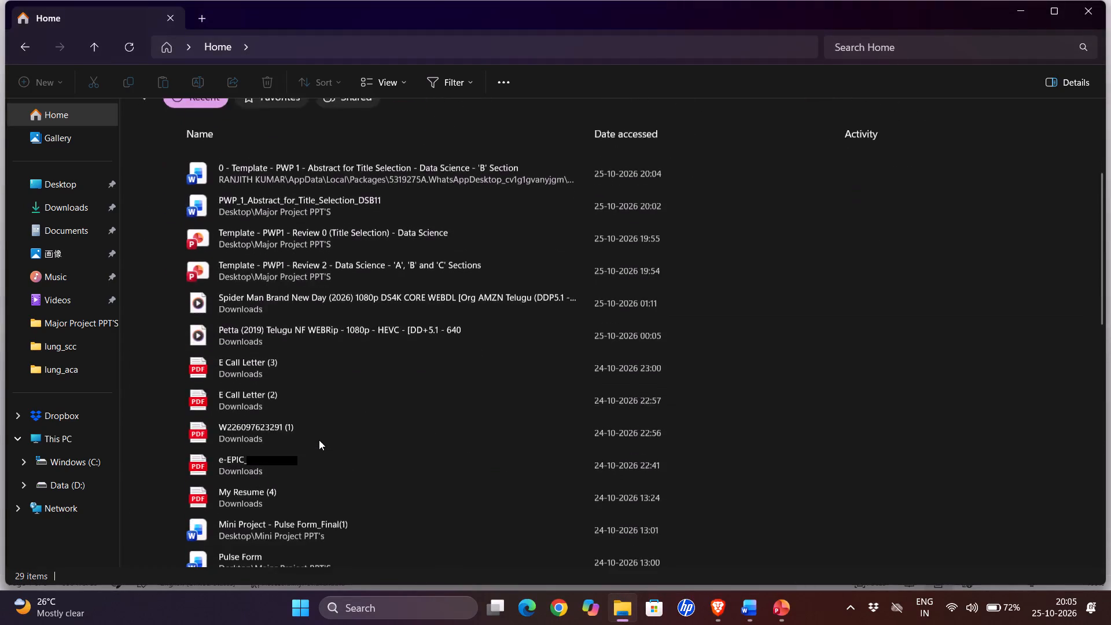
scroll(319, 440, down, 1)
double_click(317, 454)
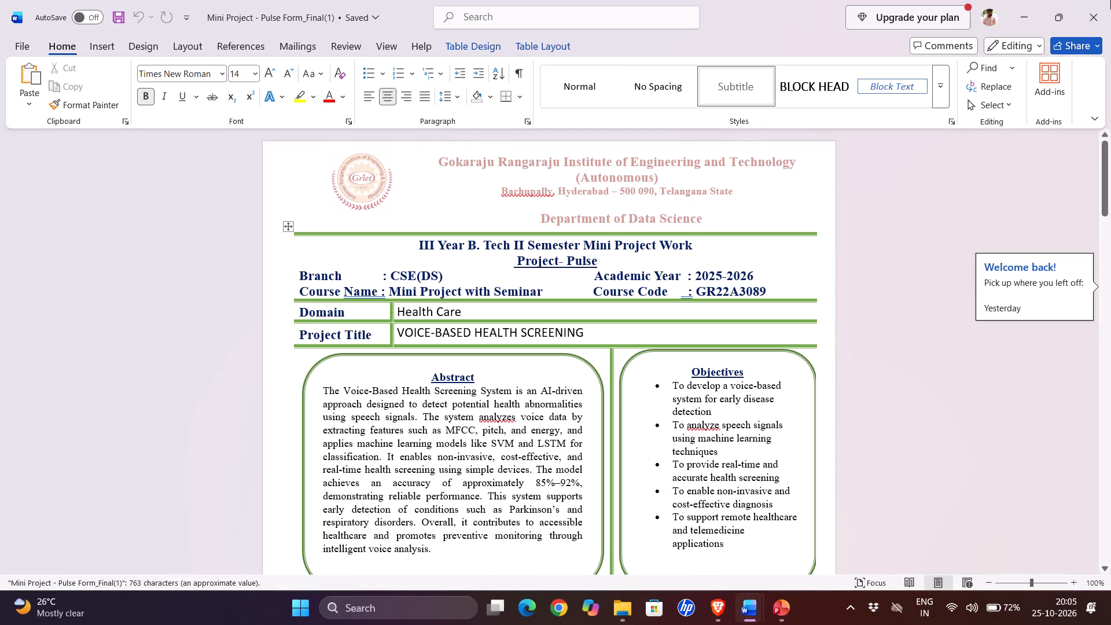
scroll(790, 313, down, 17)
scroll(790, 313, up, 3)
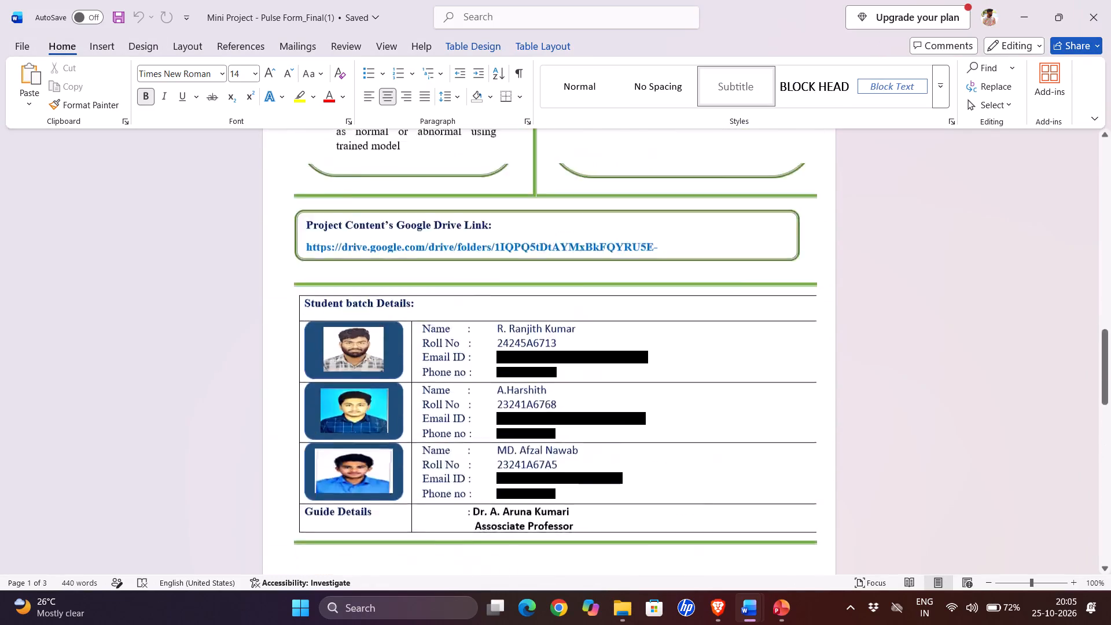
scroll(790, 313, up, 1)
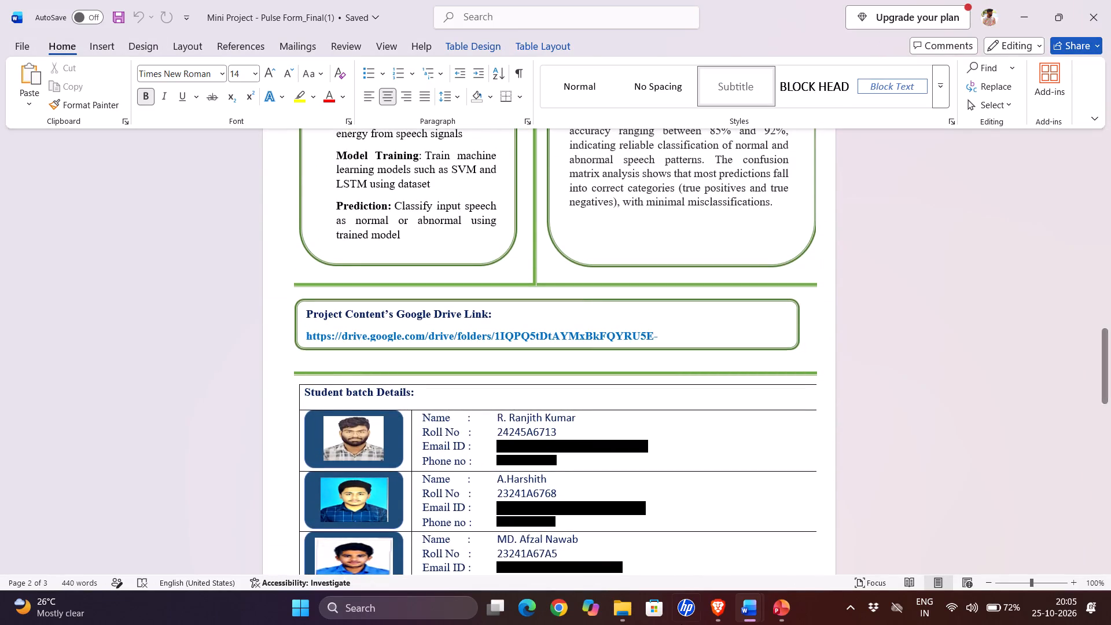
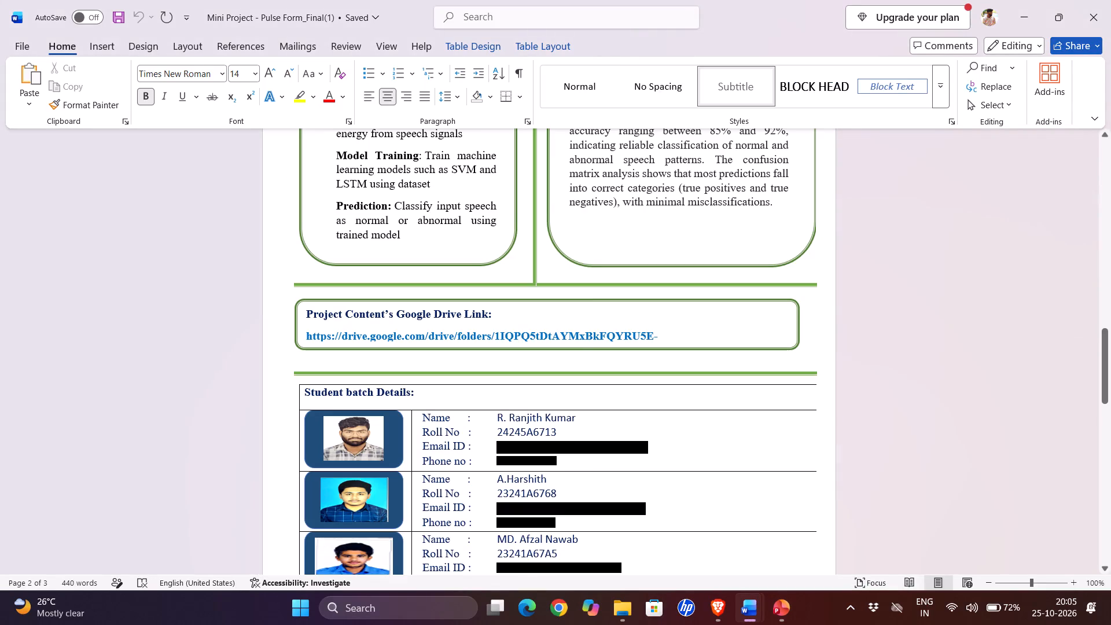
Look up the third team member's contact details and the guide details in the Student batch Details table.
scroll(652, 508, down, 1)
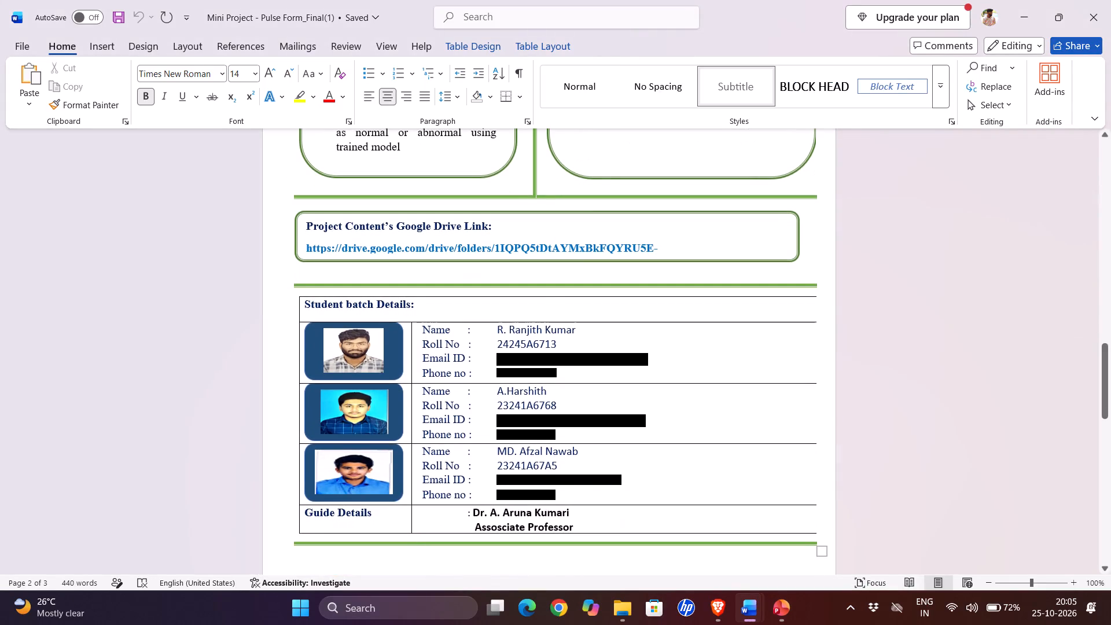
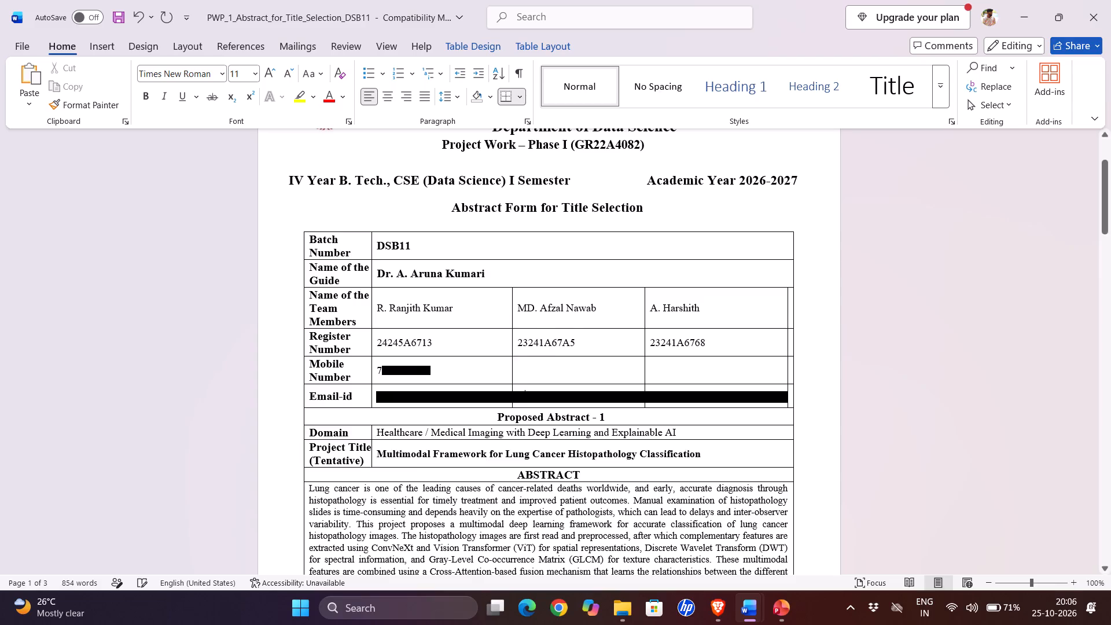
Change the first letter of the second and third team members' email IDs to a lowercase a.
key(BackSpace)
key(a)
click(657, 393)
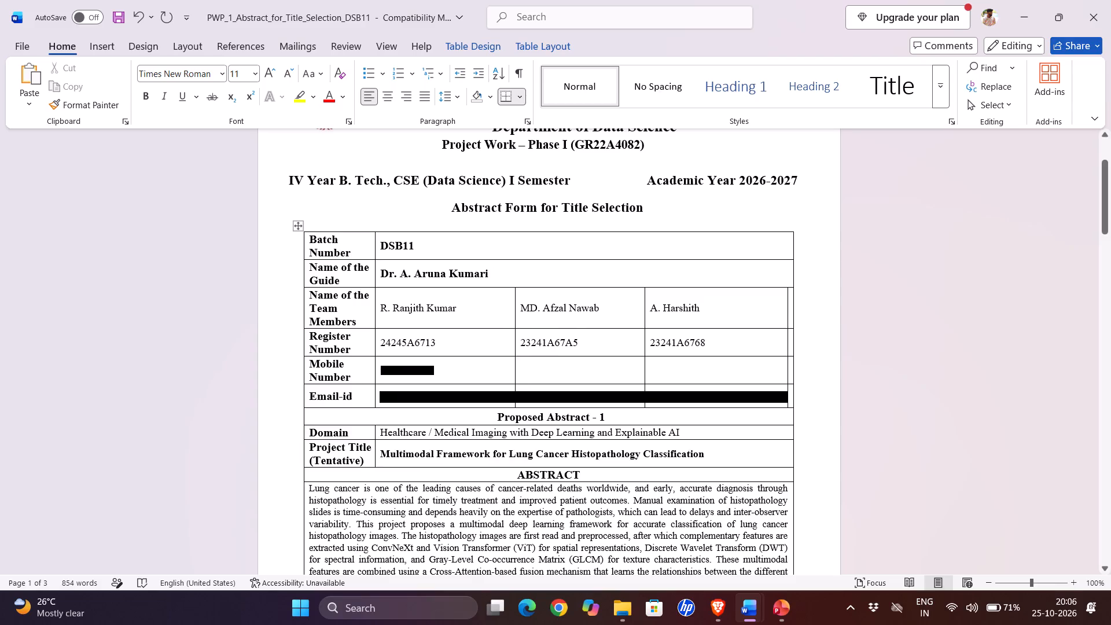
key(BackSpace)
key(a)
Review the form from the team details through the three proposed abstracts to the supervisor and PRC signature sections.
drag(555, 395, 551, 139)
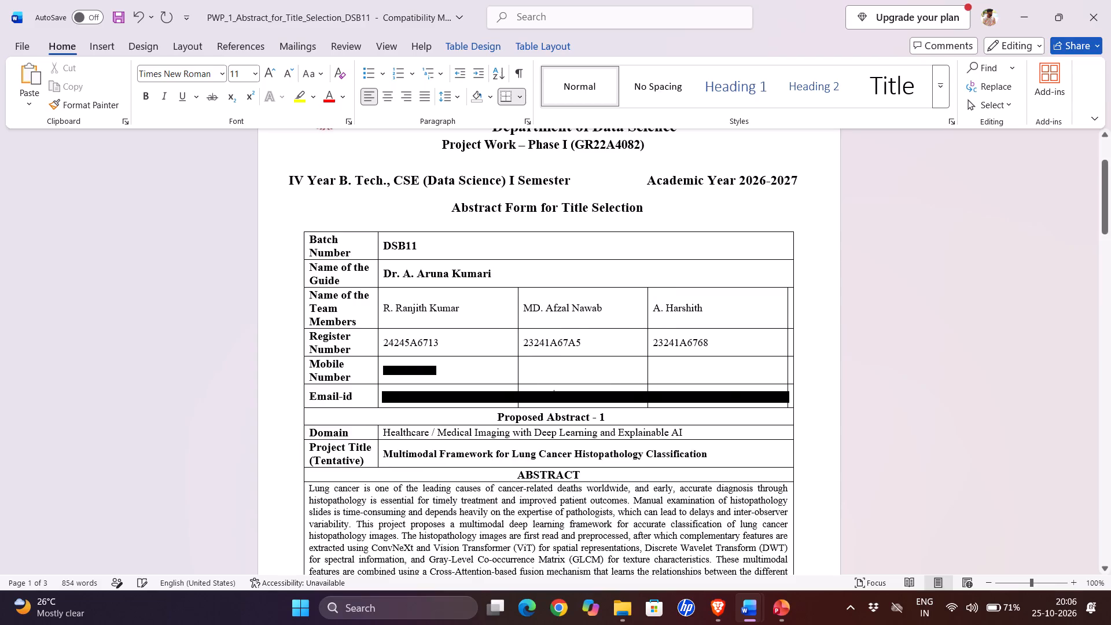
scroll(513, 203, down, 2)
scroll(513, 203, up, 1)
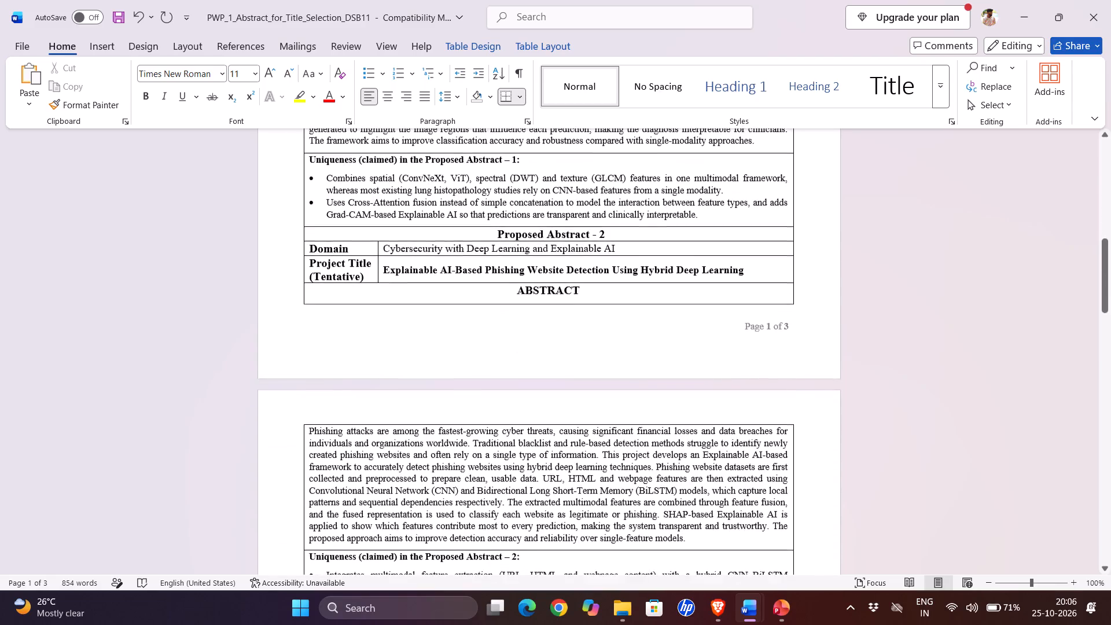
scroll(513, 203, up, 1)
scroll(513, 203, down, 7)
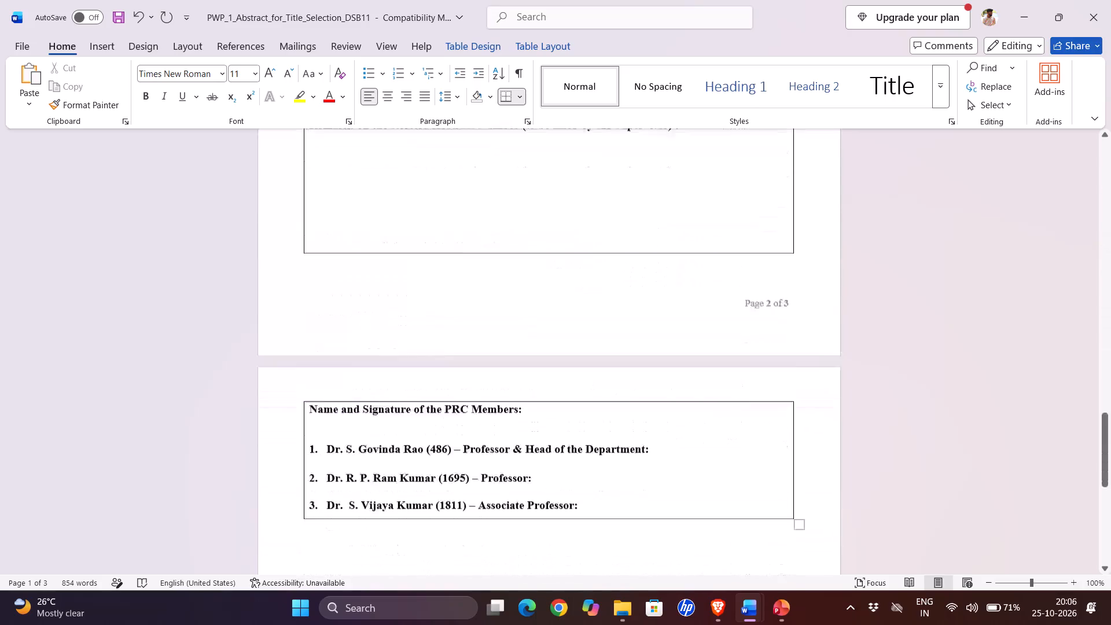
scroll(513, 203, up, 4)
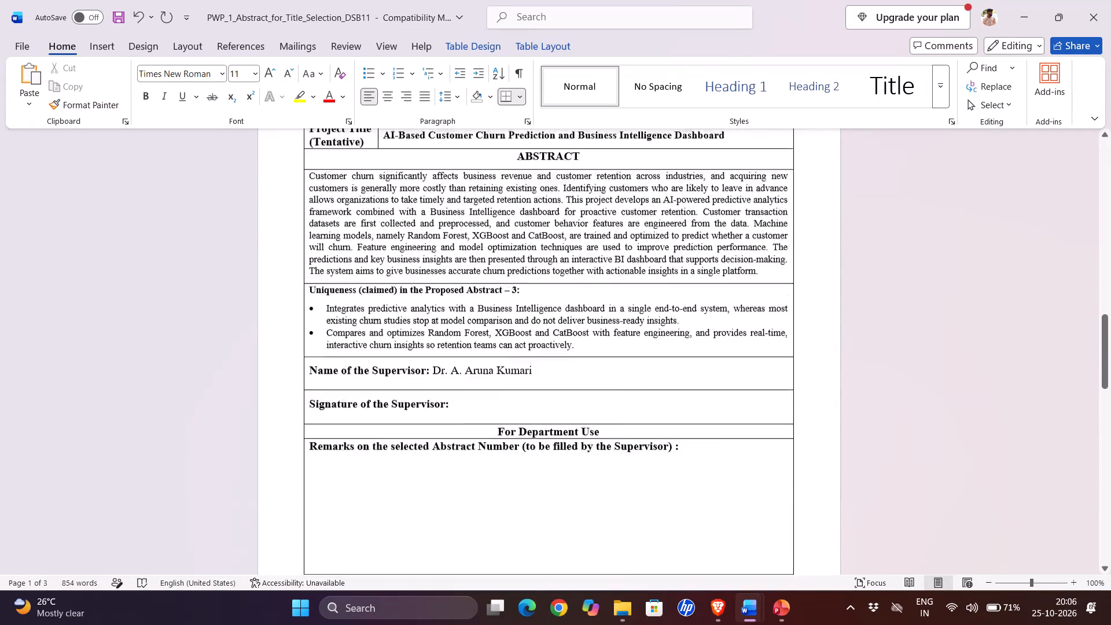
scroll(513, 203, up, 3)
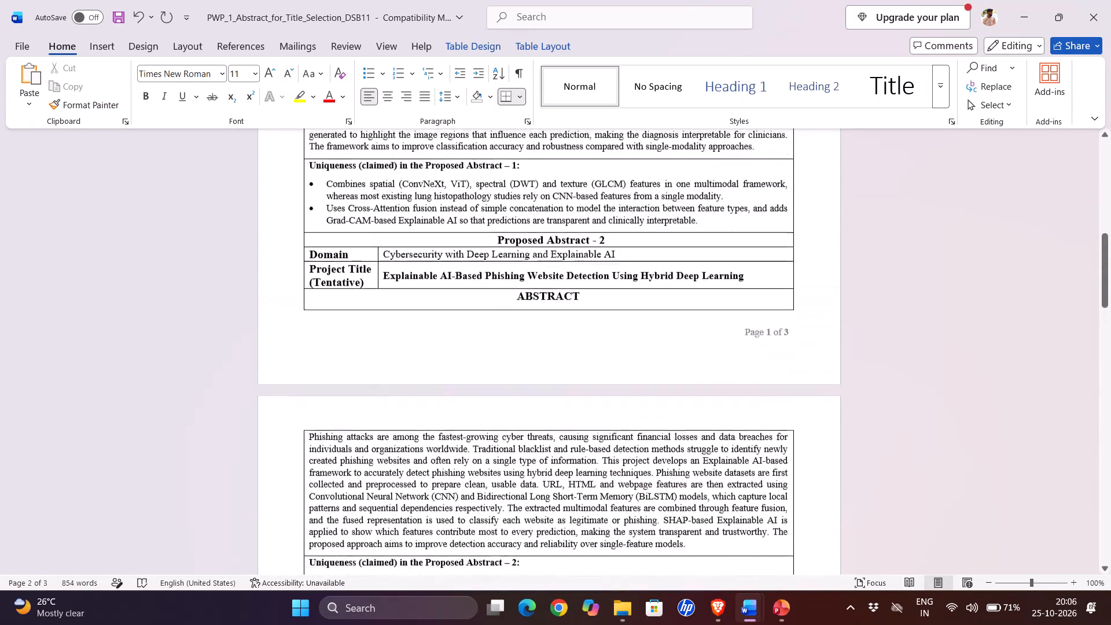
scroll(513, 203, up, 4)
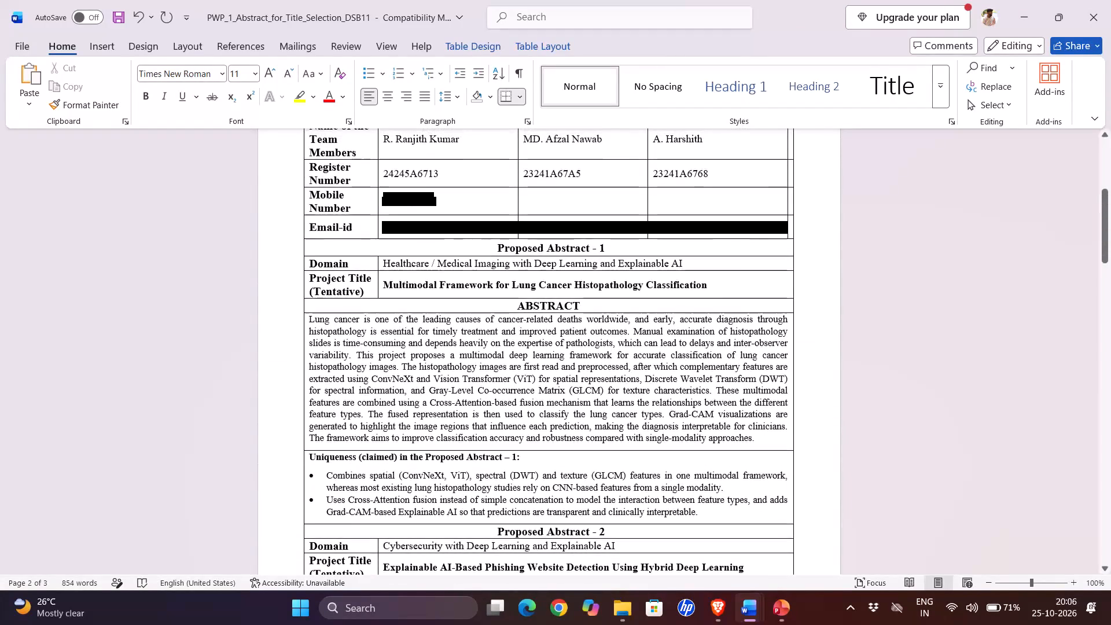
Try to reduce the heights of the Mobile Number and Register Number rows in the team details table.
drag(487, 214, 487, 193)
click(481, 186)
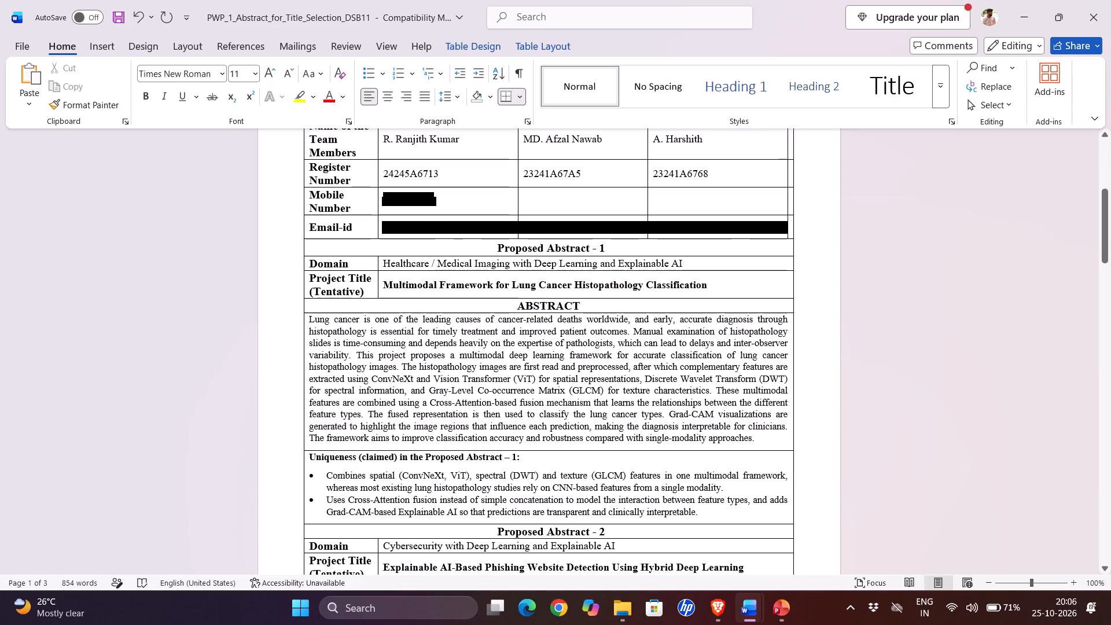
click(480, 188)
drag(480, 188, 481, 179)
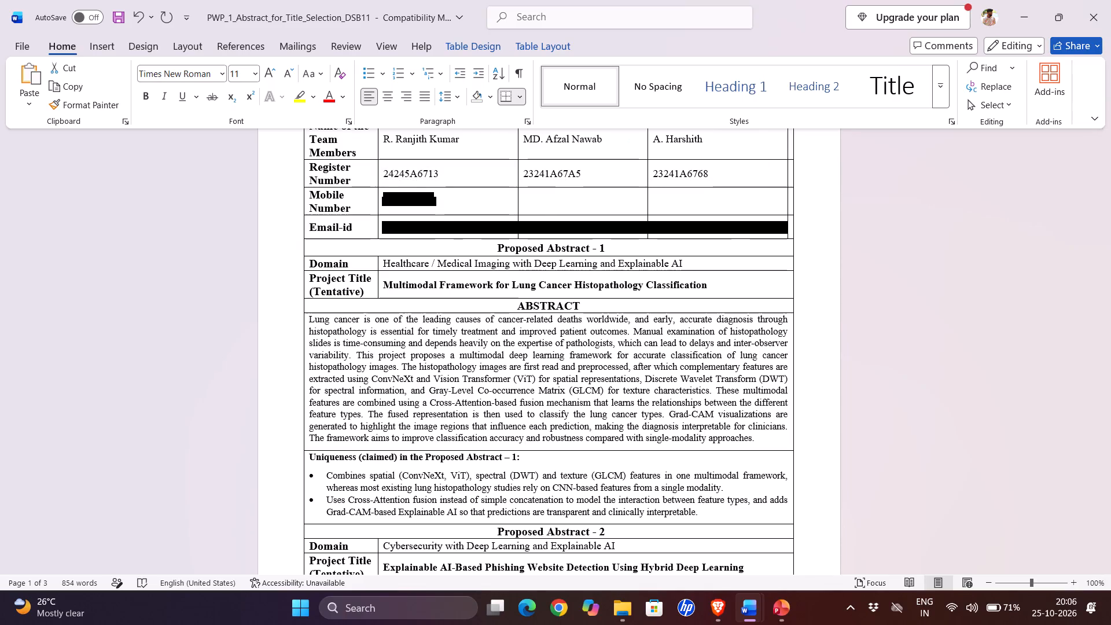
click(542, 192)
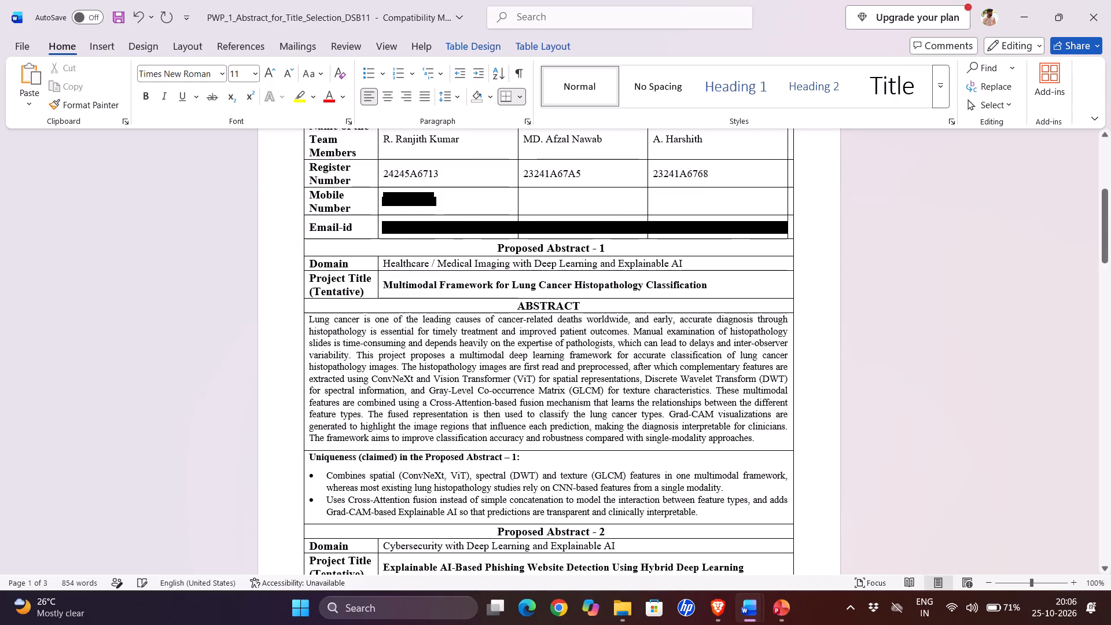
Shift the column border between the first and second team members' cells to narrow the first member's column.
drag(516, 226, 523, 226)
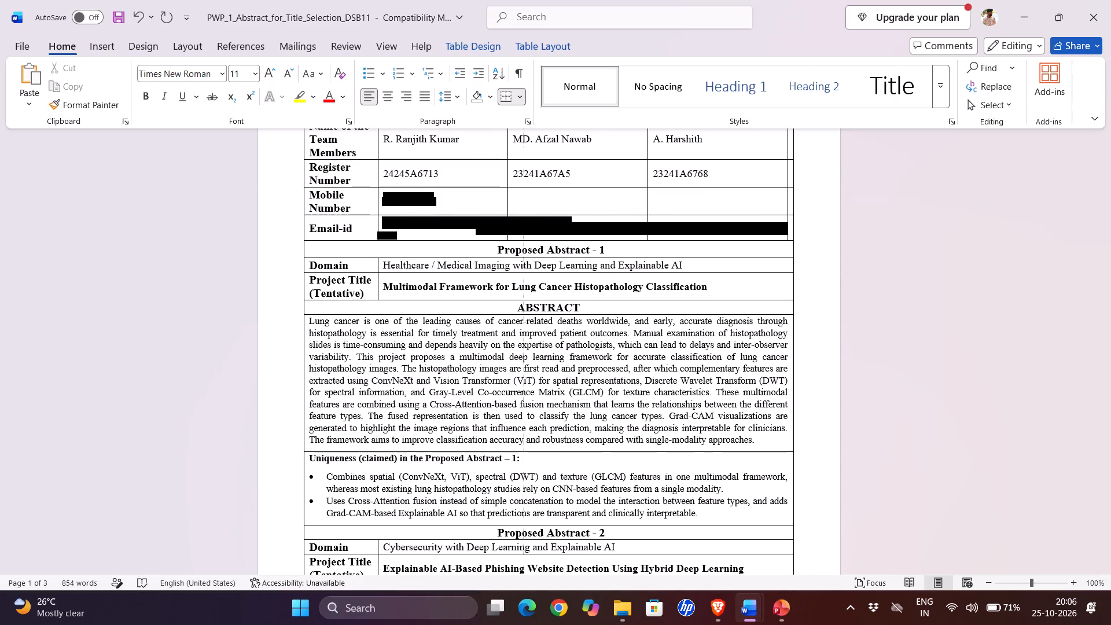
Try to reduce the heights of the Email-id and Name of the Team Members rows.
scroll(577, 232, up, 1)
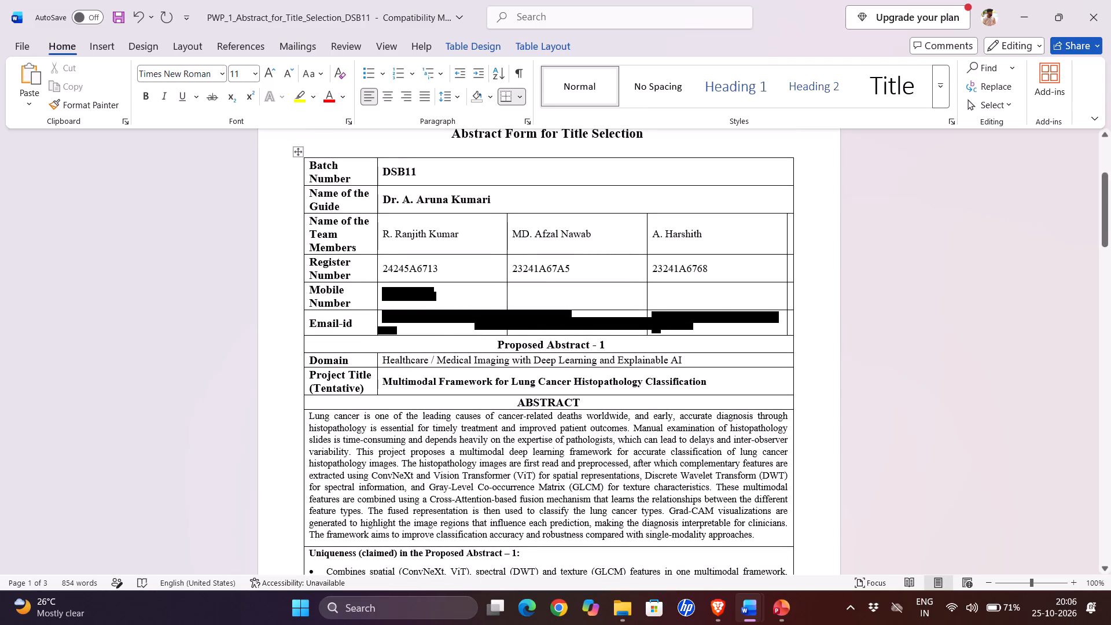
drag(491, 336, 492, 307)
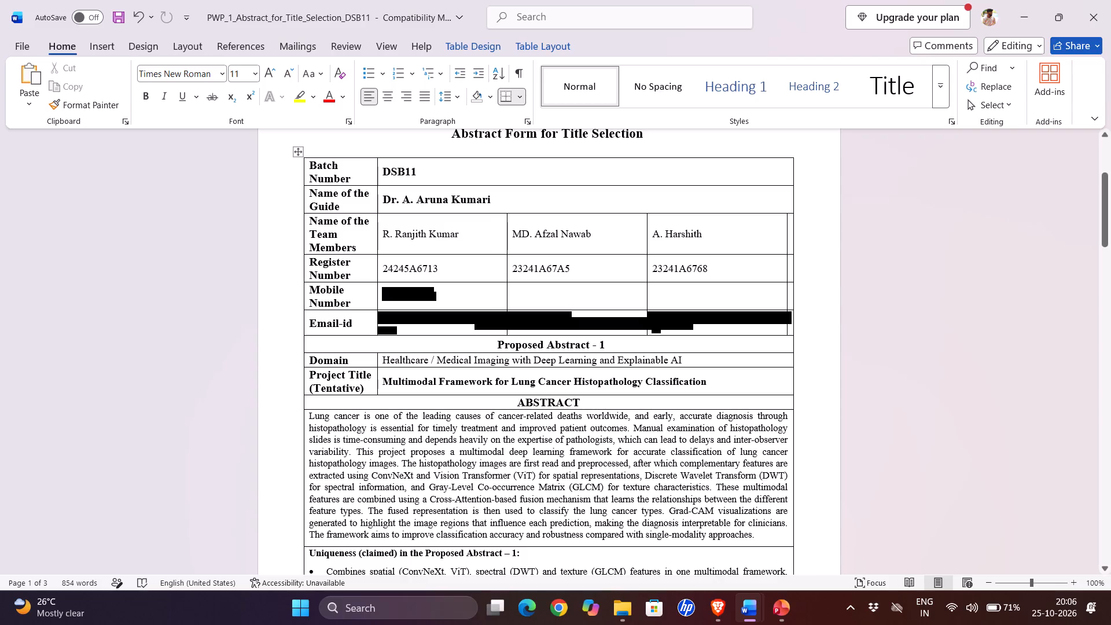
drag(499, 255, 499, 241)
Copy the second student's phone number from the Mini Project Pulse Form into the third team member's Mobile Number cell in the abstract form.
click(790, 560)
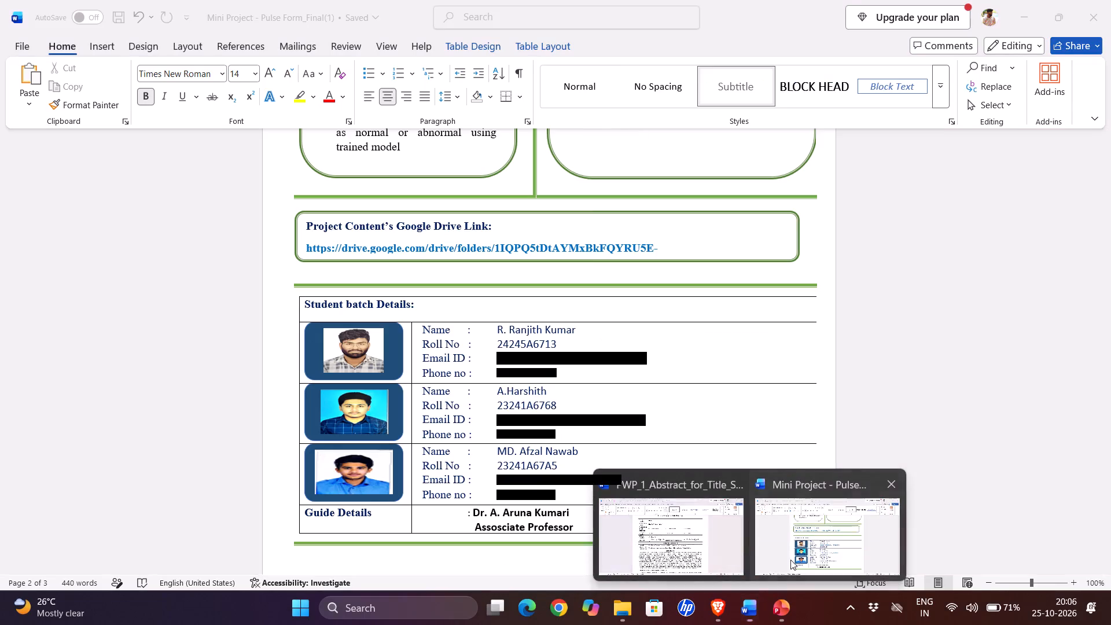
drag(560, 435, 551, 435)
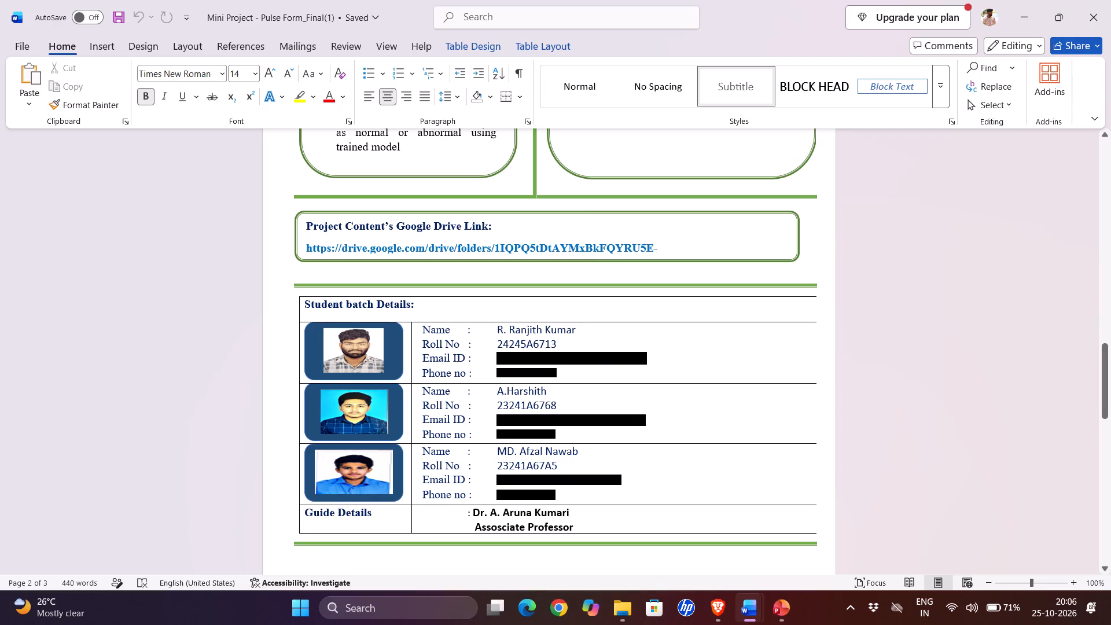
drag(551, 435, 497, 437)
key(ctrl+c)
key(ctrl+c)
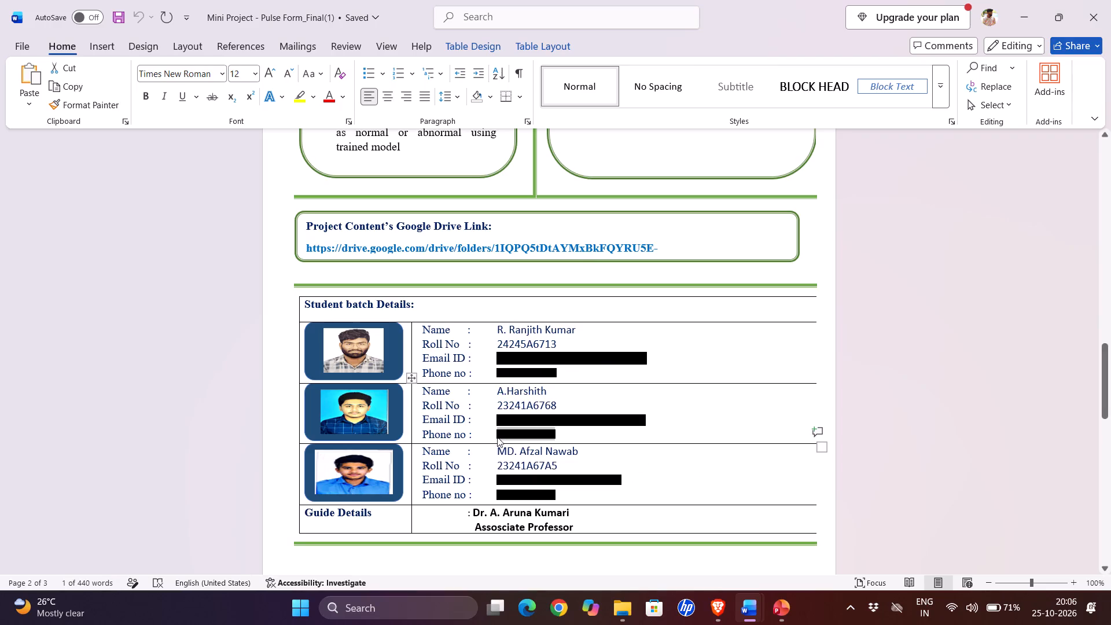
click(695, 557)
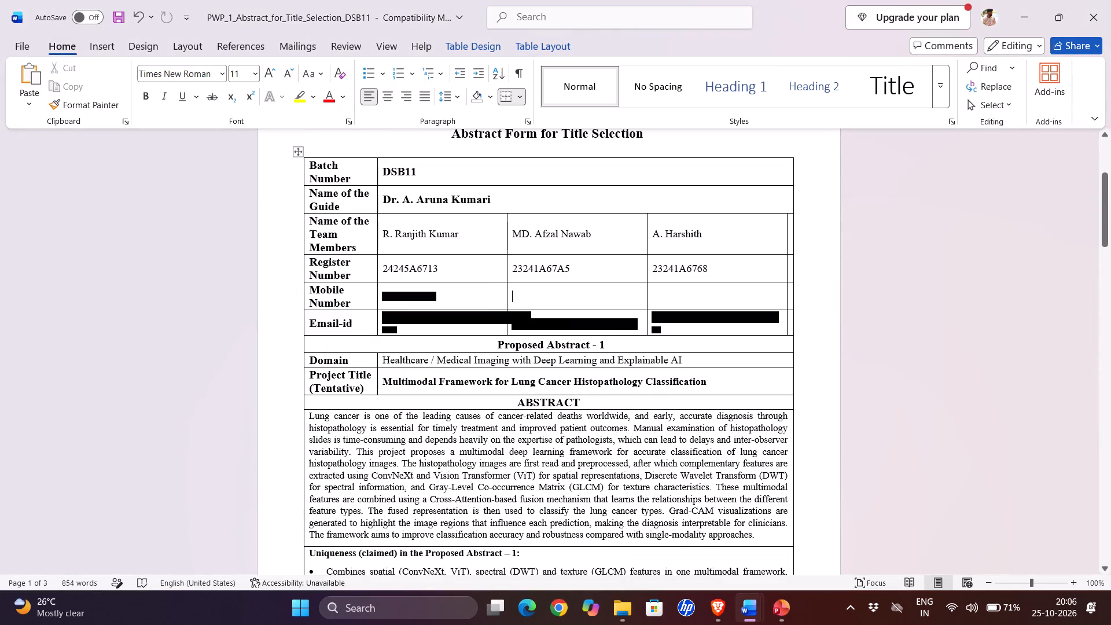
click(663, 294)
key(ctrl+v)
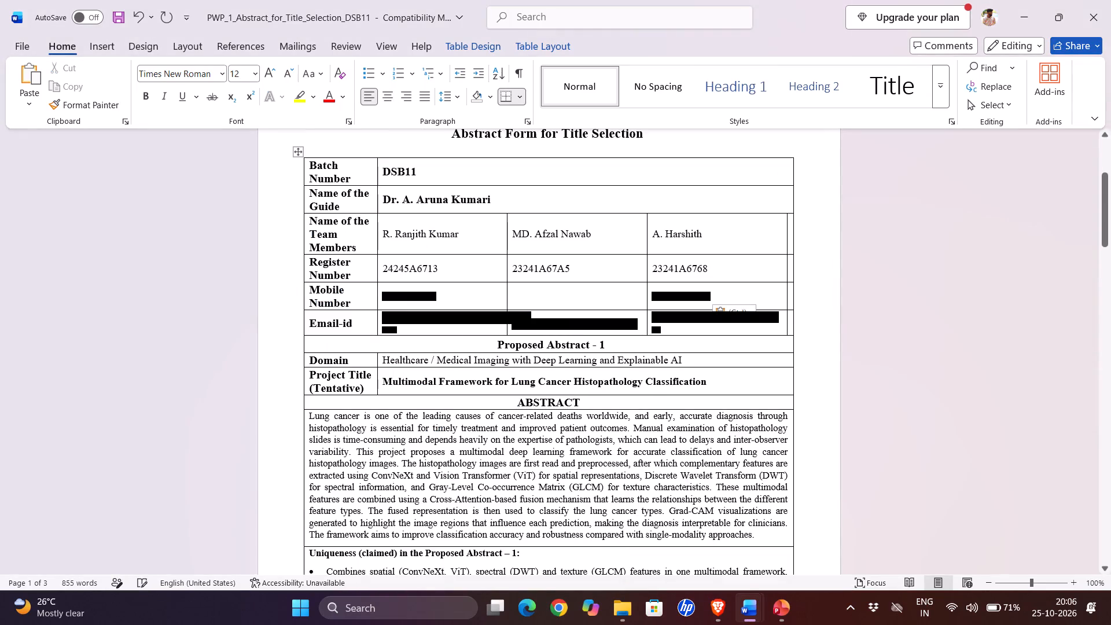
Copy the third student's phone number from the Mini Project Pulse Form into the second team member's Mobile Number cell in the abstract form.
click(800, 517)
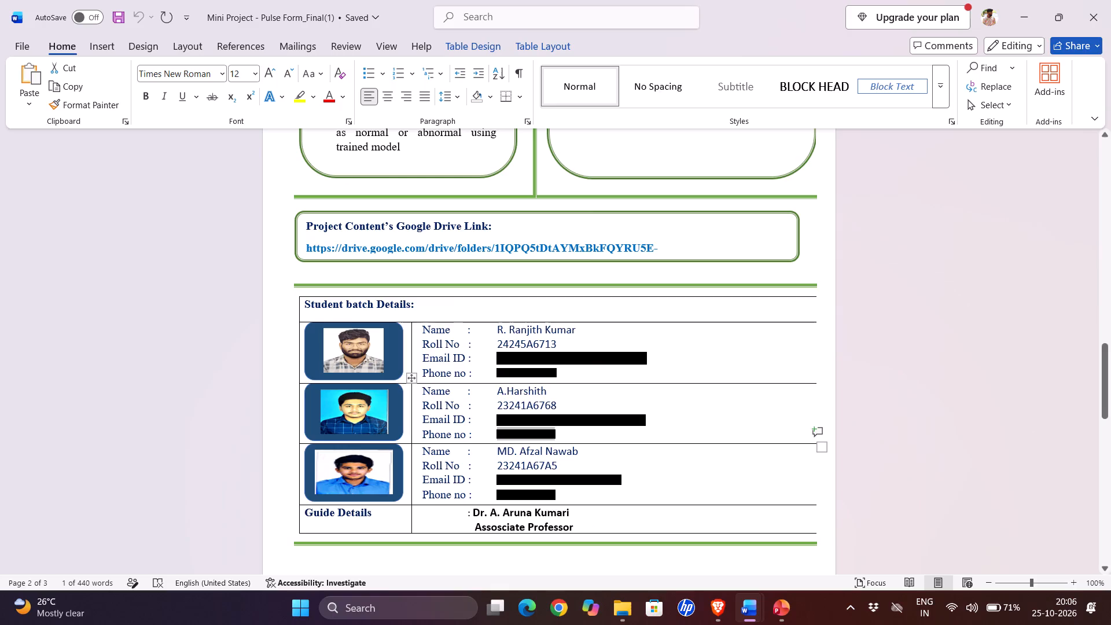
drag(594, 492, 501, 494)
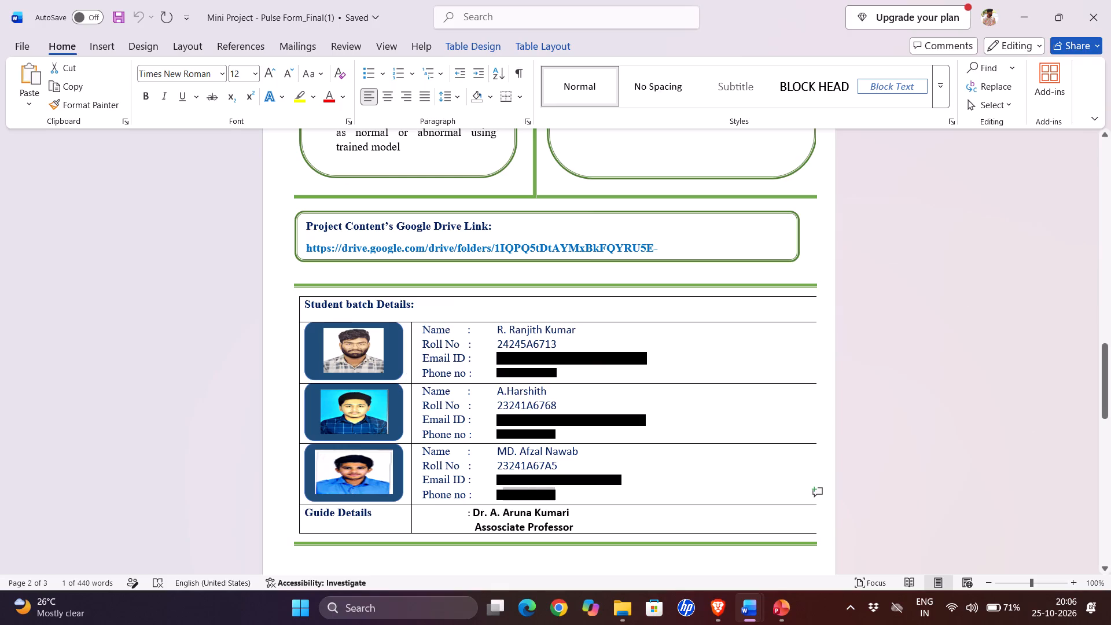
drag(501, 494, 497, 495)
key(ctrl+c)
key(ctrl+c)
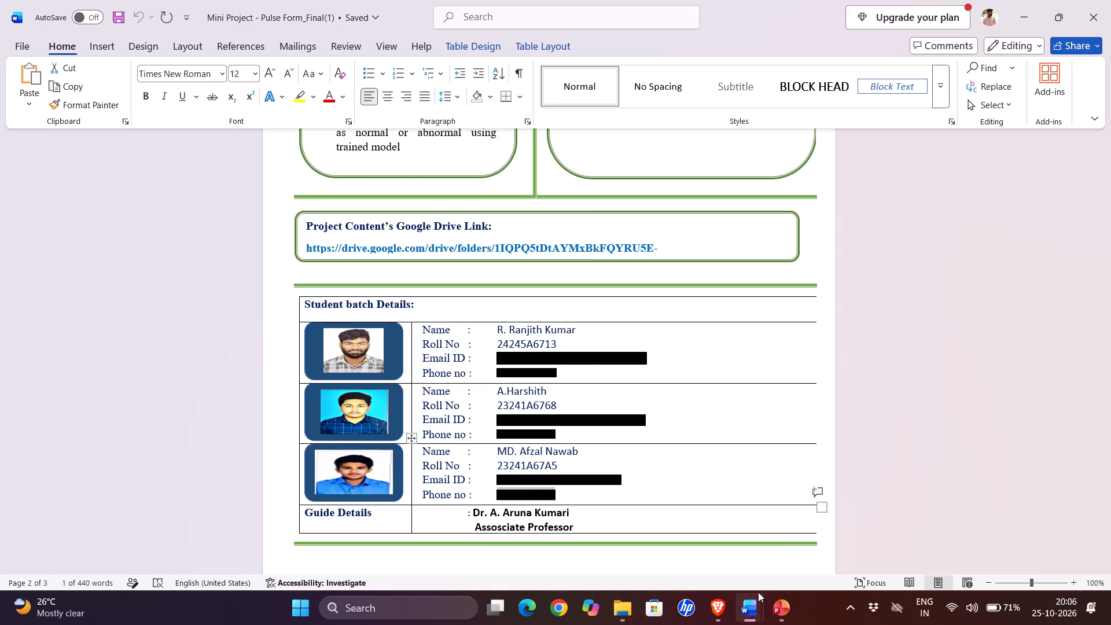
click(676, 512)
click(541, 302)
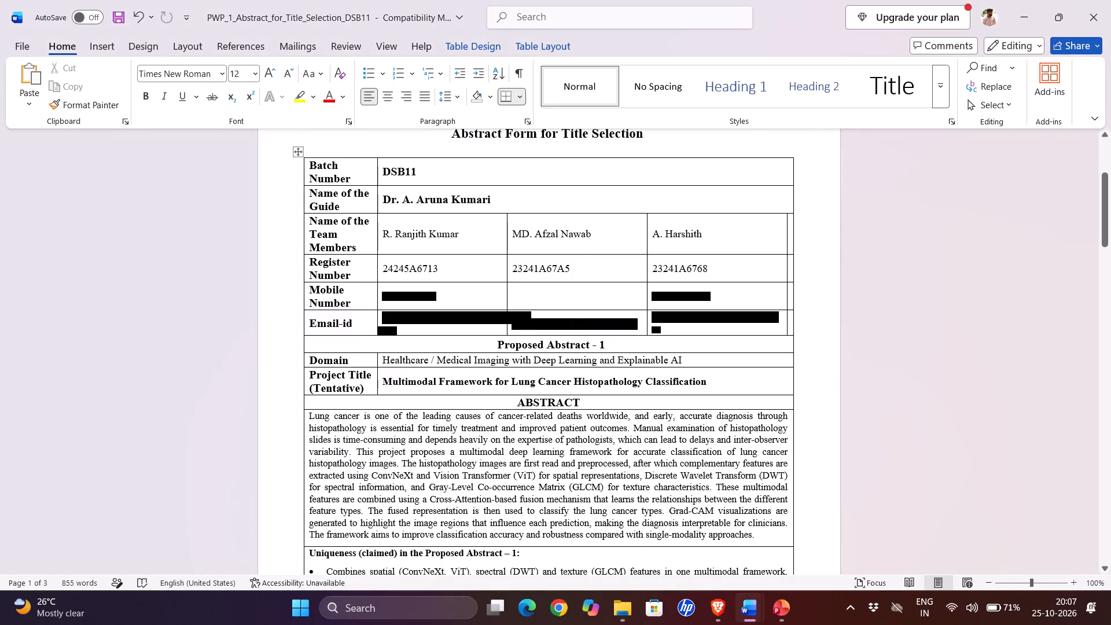
key(ctrl+v)
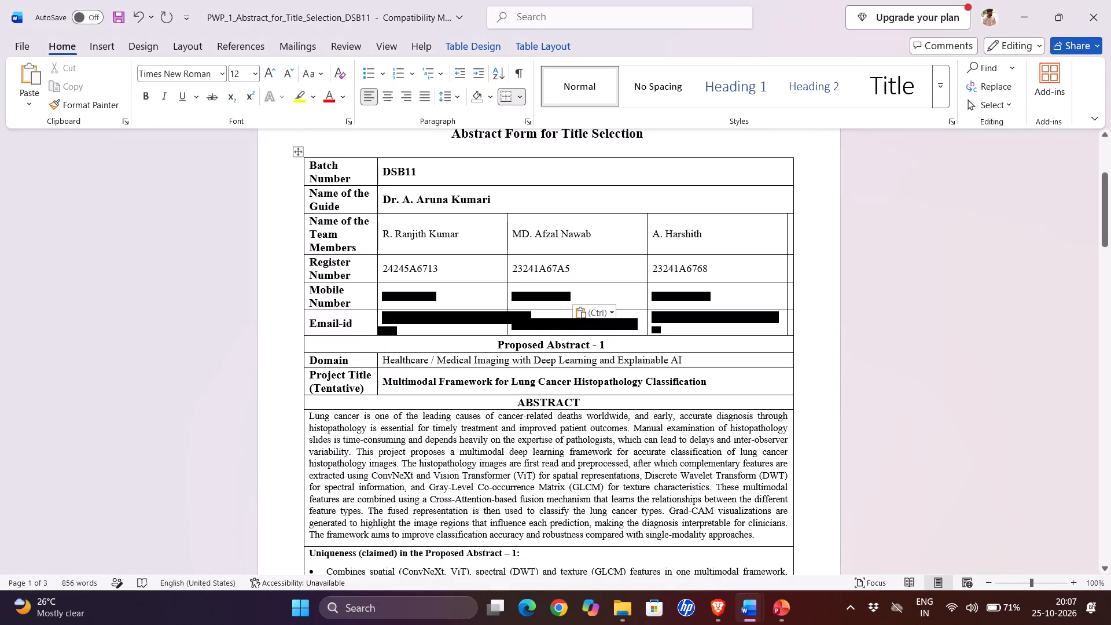
Set the font colour of the second and third team members' mobile numbers to Automatic.
drag(718, 301, 646, 299)
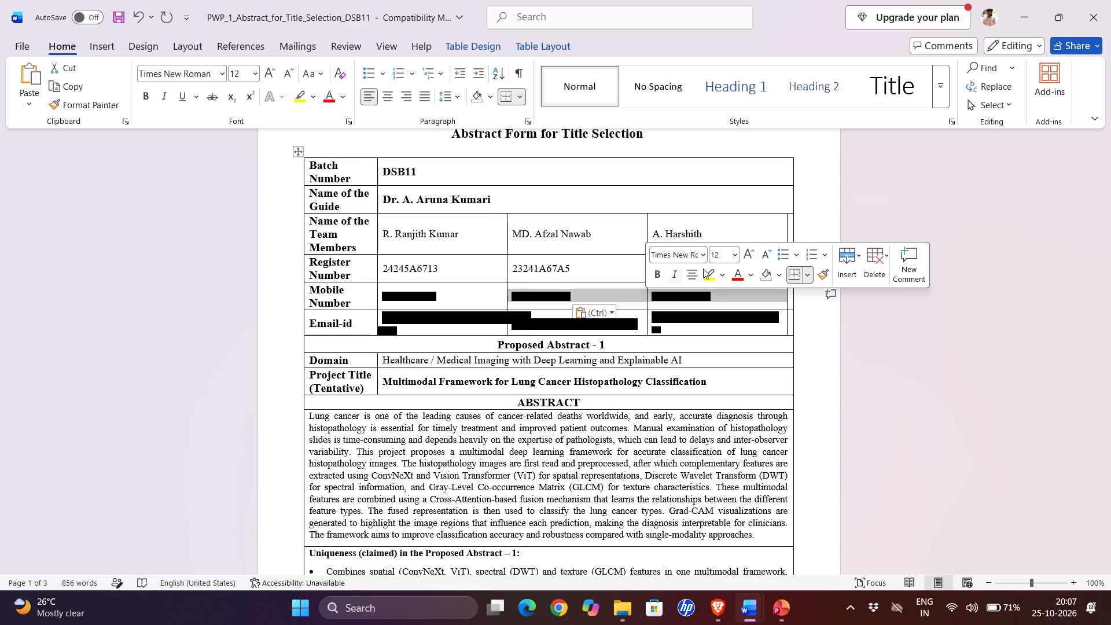
click(749, 275)
click(743, 330)
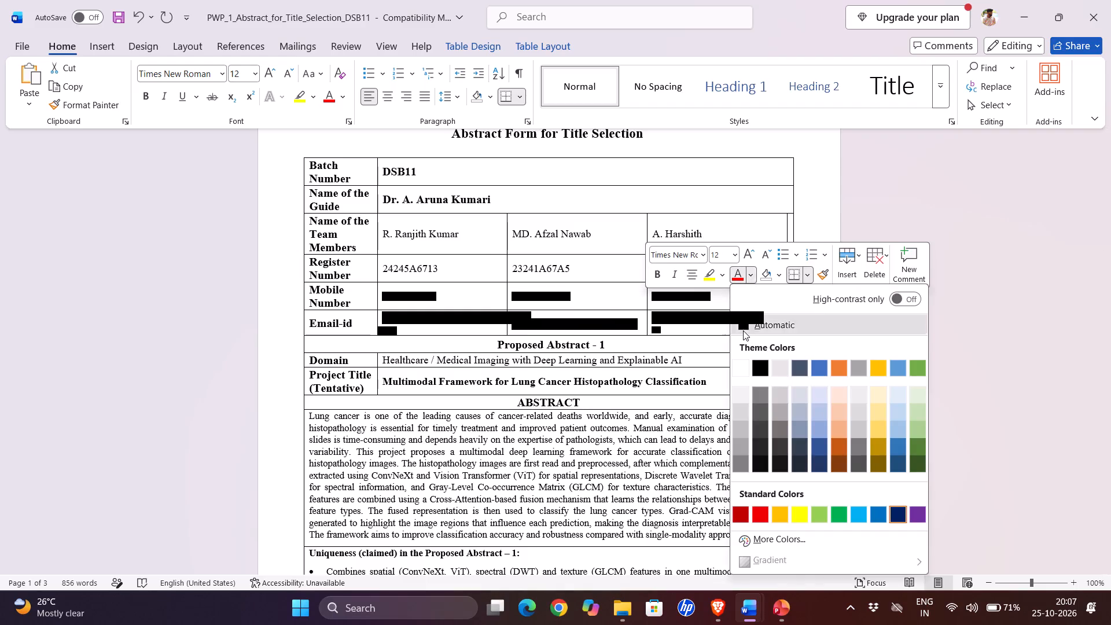
click(669, 310)
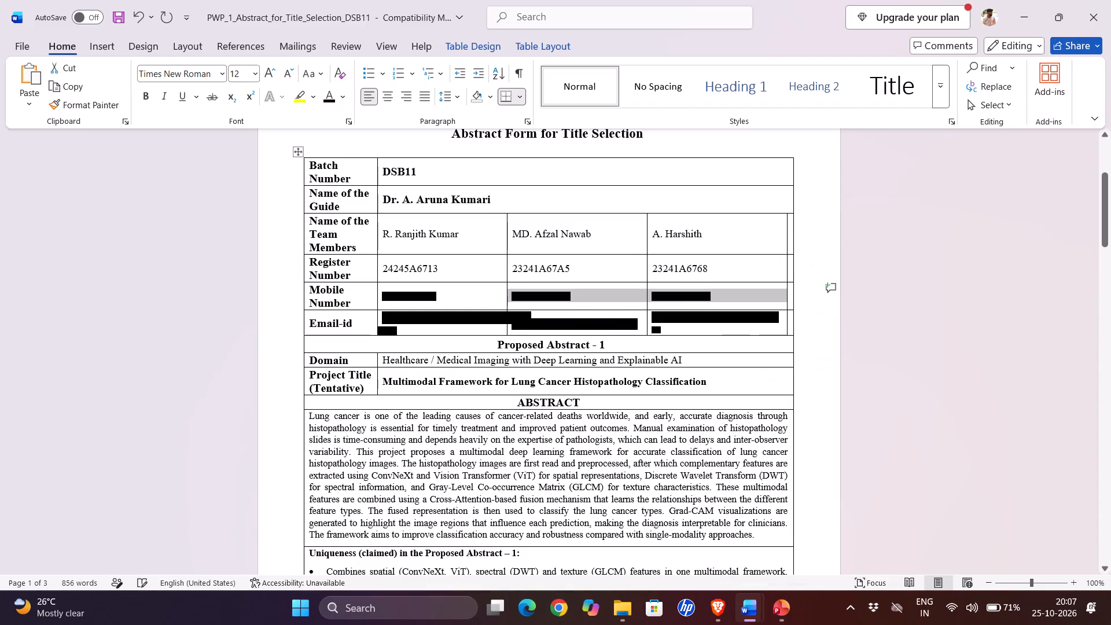
Reduce the height of the Signature of the Supervisor row below Proposed Abstract - 3.
scroll(784, 291, down, 1)
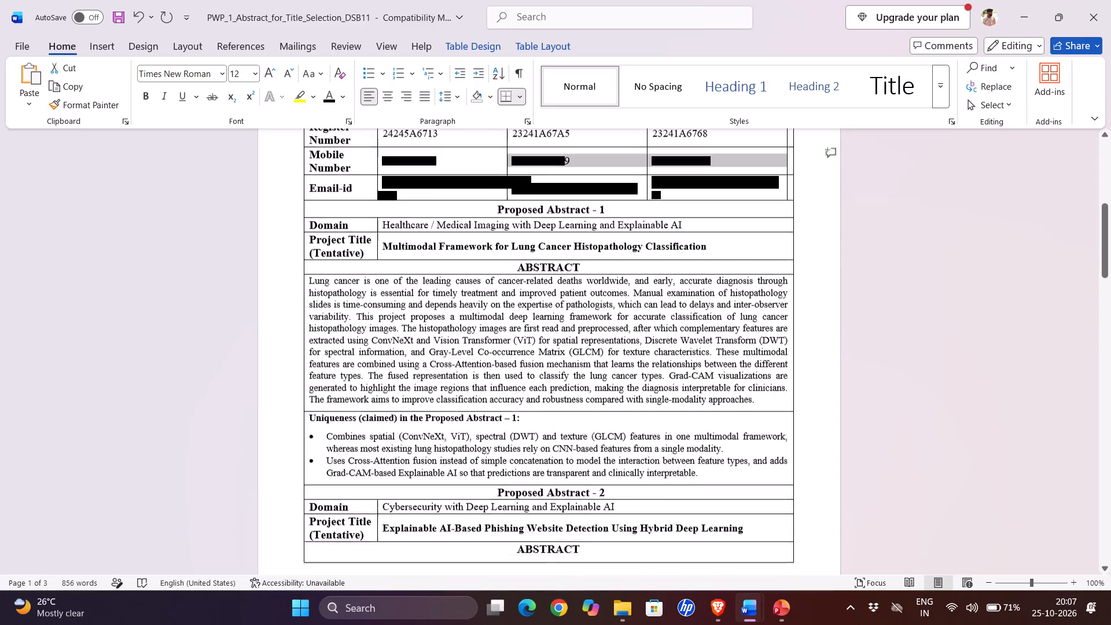
scroll(784, 291, down, 5)
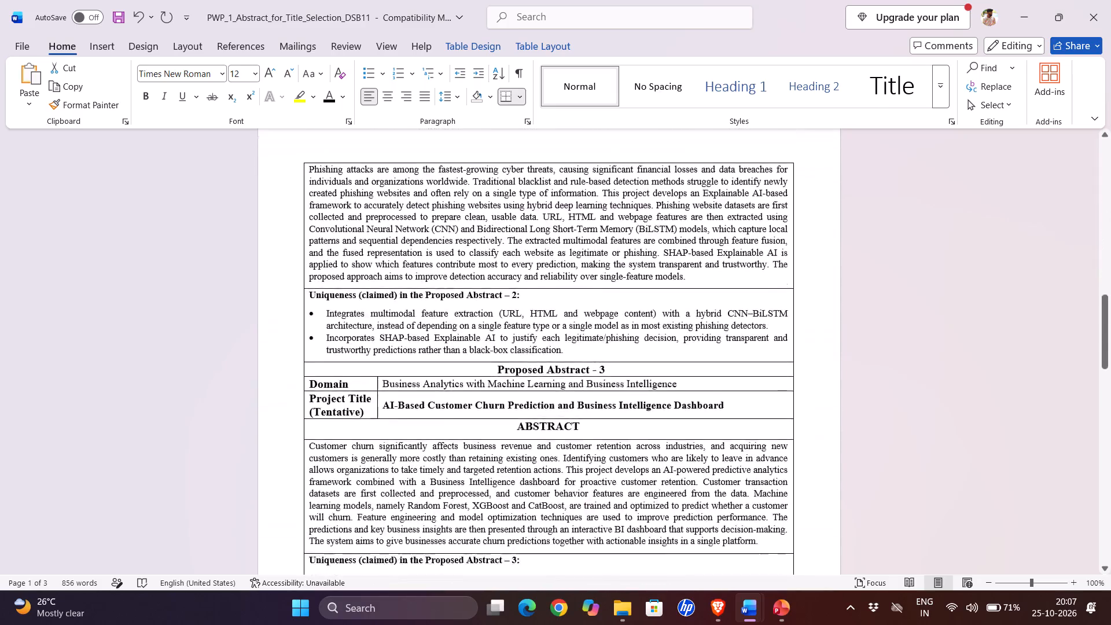
scroll(784, 291, down, 1)
scroll(784, 291, up, 2)
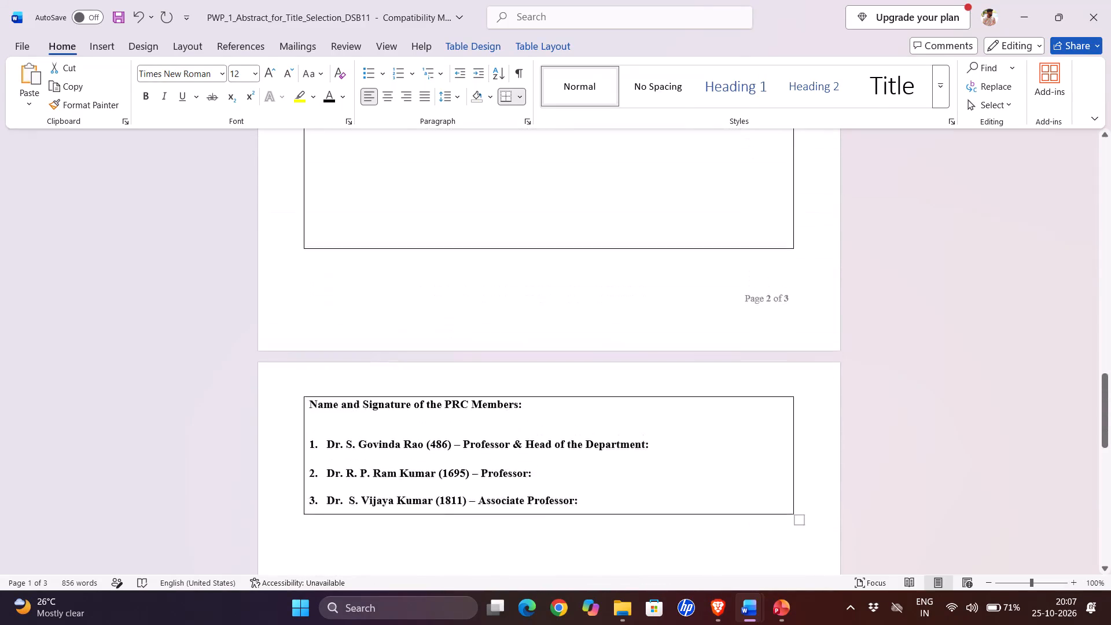
scroll(784, 291, up, 1)
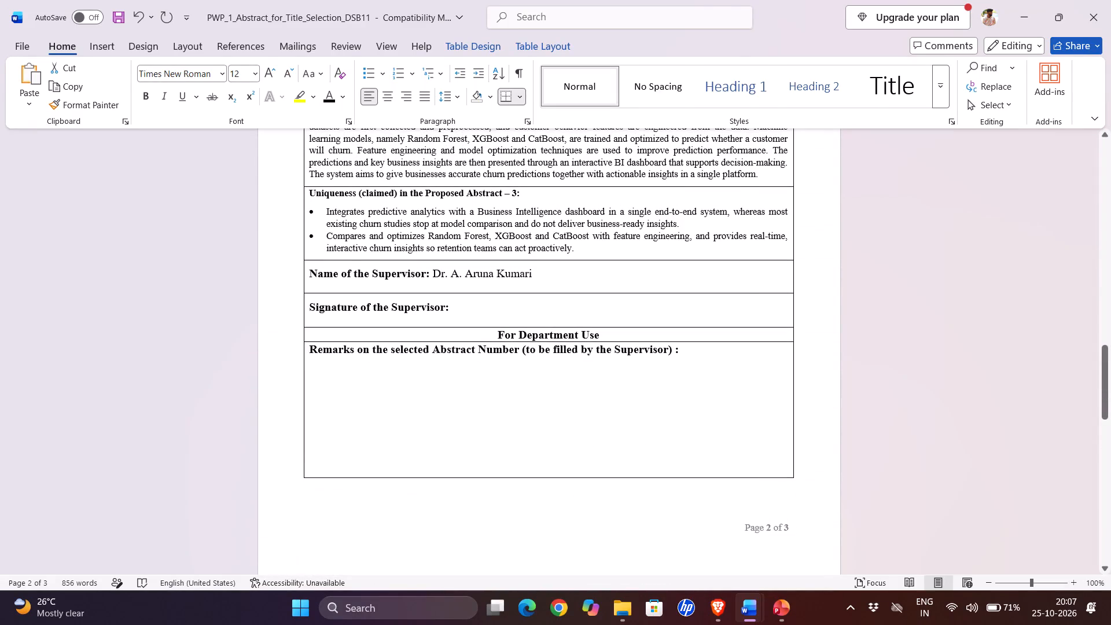
drag(546, 329, 551, 298)
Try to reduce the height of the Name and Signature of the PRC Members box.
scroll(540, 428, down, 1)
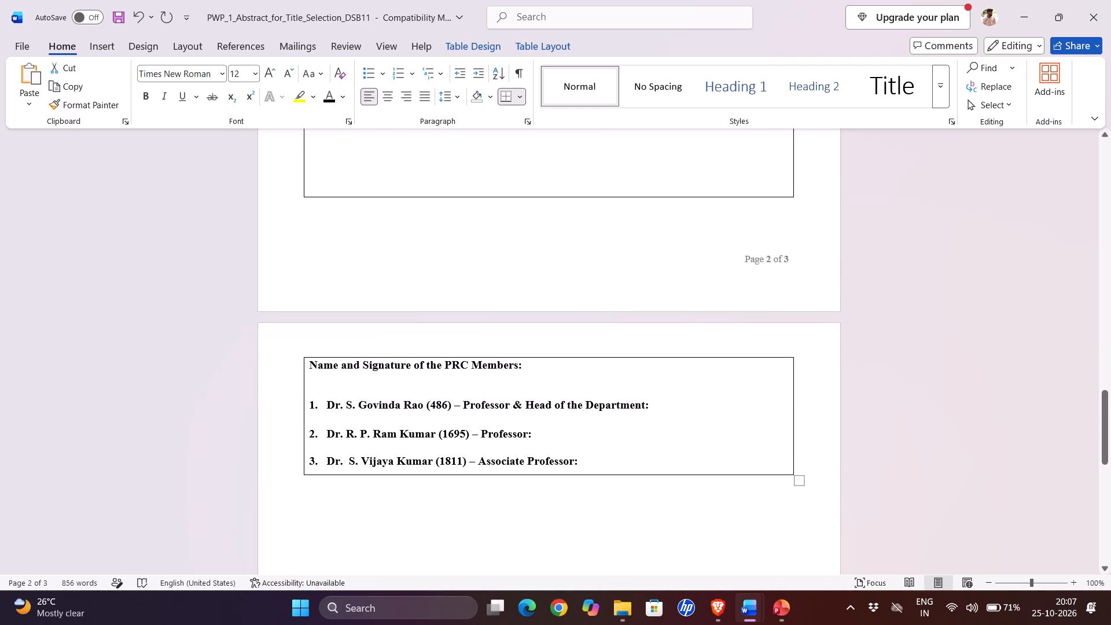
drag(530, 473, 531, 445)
Reduce the height of the Name of the Supervisor row.
scroll(545, 200, up, 1)
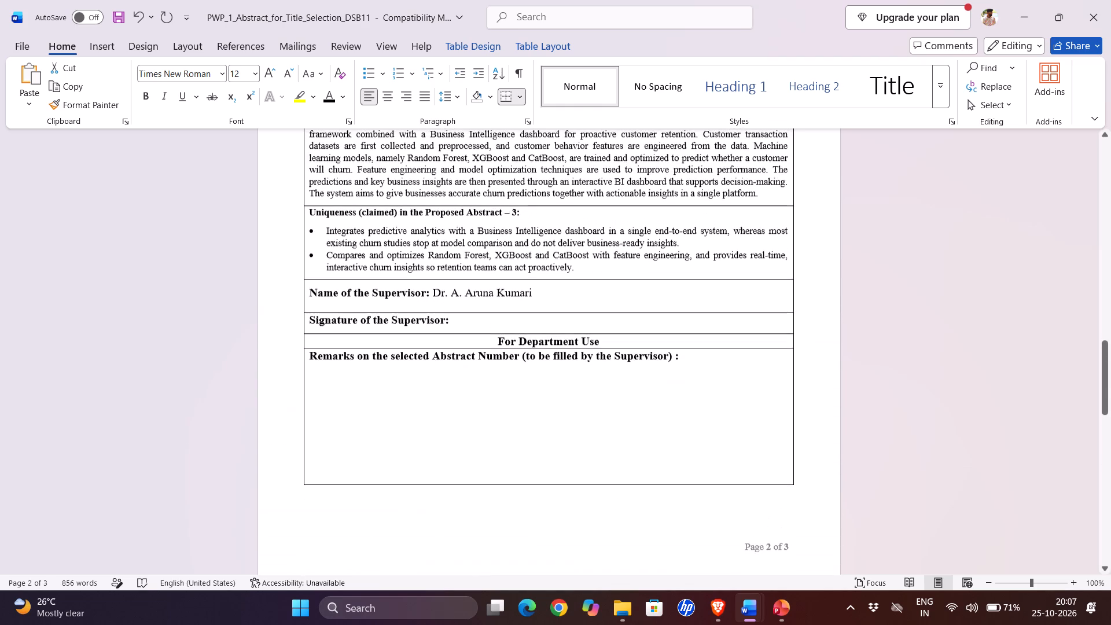
drag(509, 320, 512, 305)
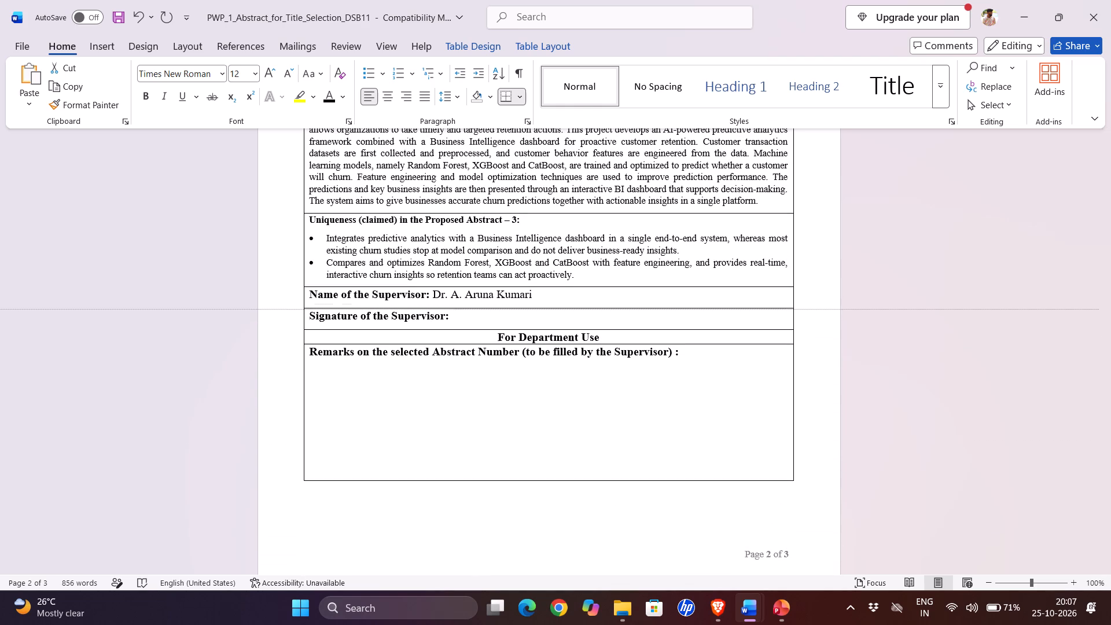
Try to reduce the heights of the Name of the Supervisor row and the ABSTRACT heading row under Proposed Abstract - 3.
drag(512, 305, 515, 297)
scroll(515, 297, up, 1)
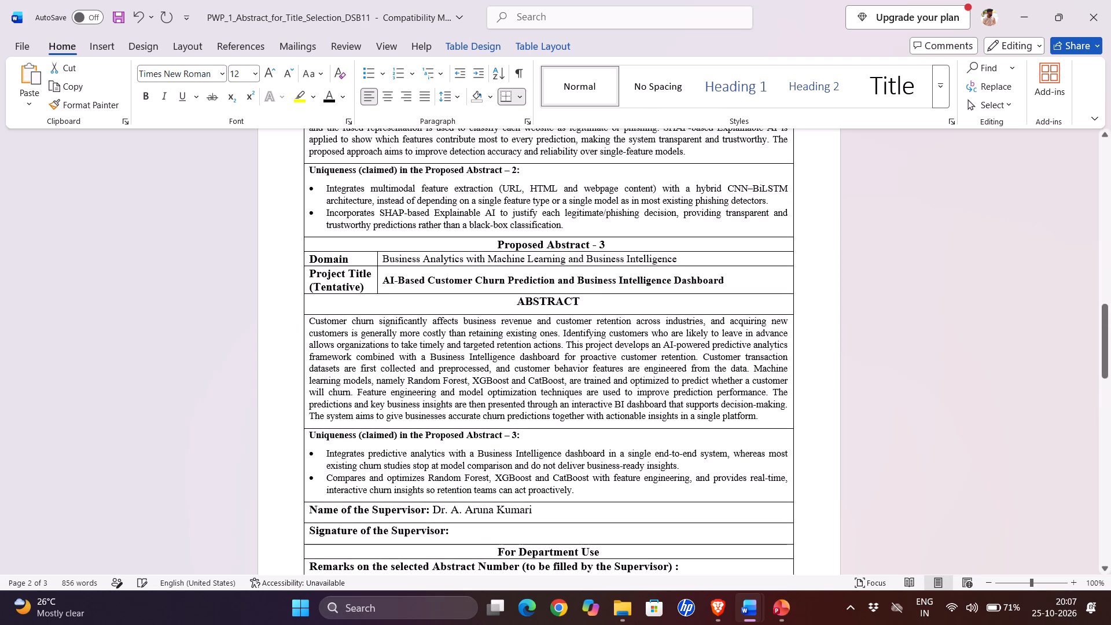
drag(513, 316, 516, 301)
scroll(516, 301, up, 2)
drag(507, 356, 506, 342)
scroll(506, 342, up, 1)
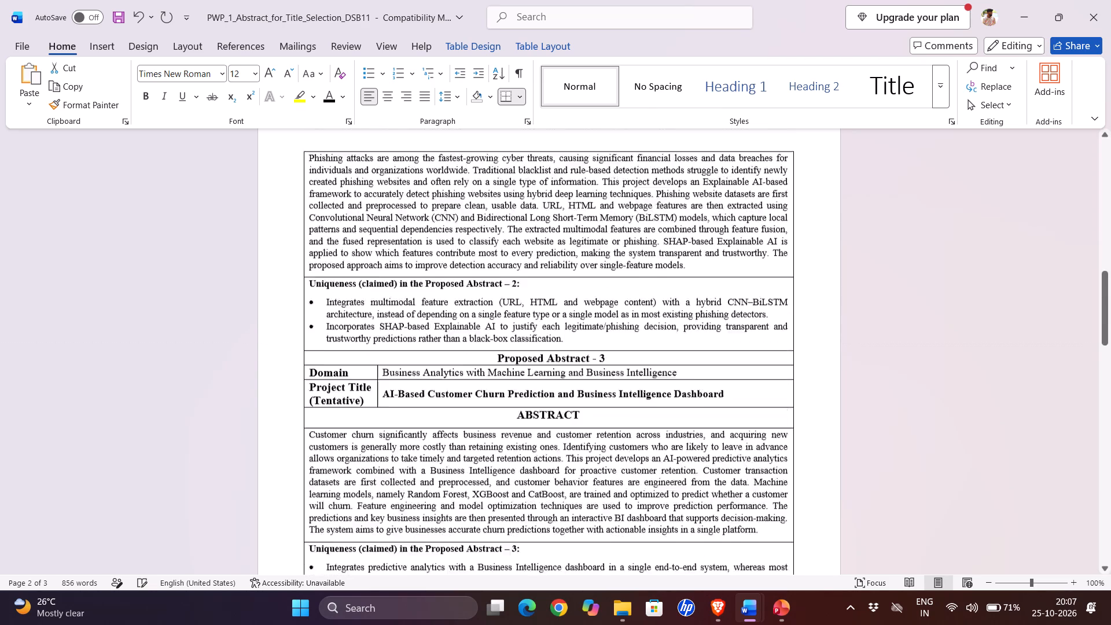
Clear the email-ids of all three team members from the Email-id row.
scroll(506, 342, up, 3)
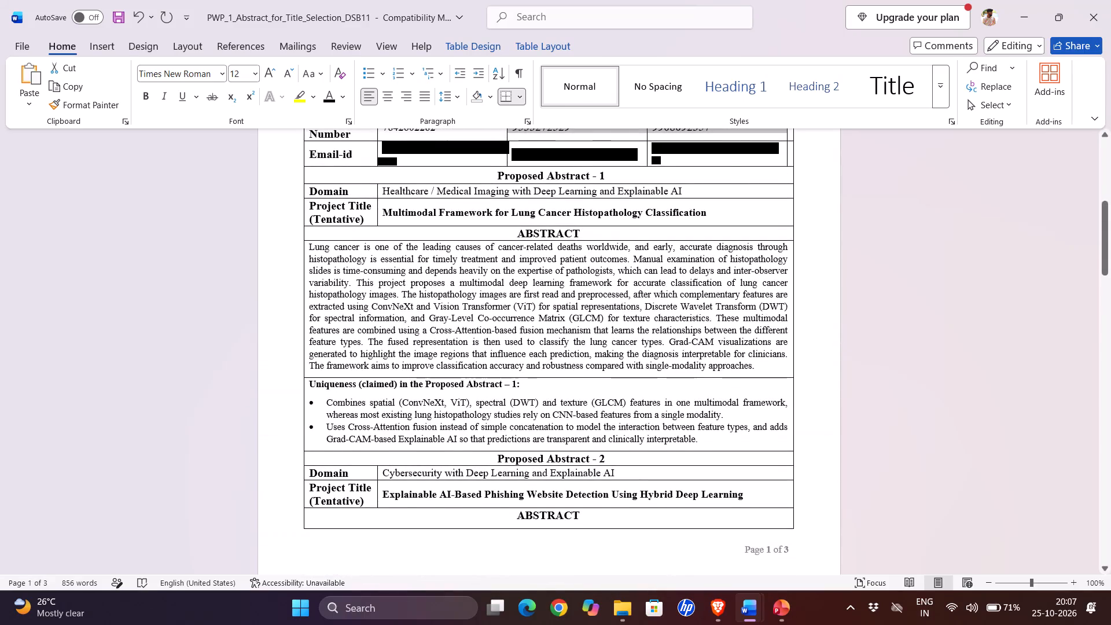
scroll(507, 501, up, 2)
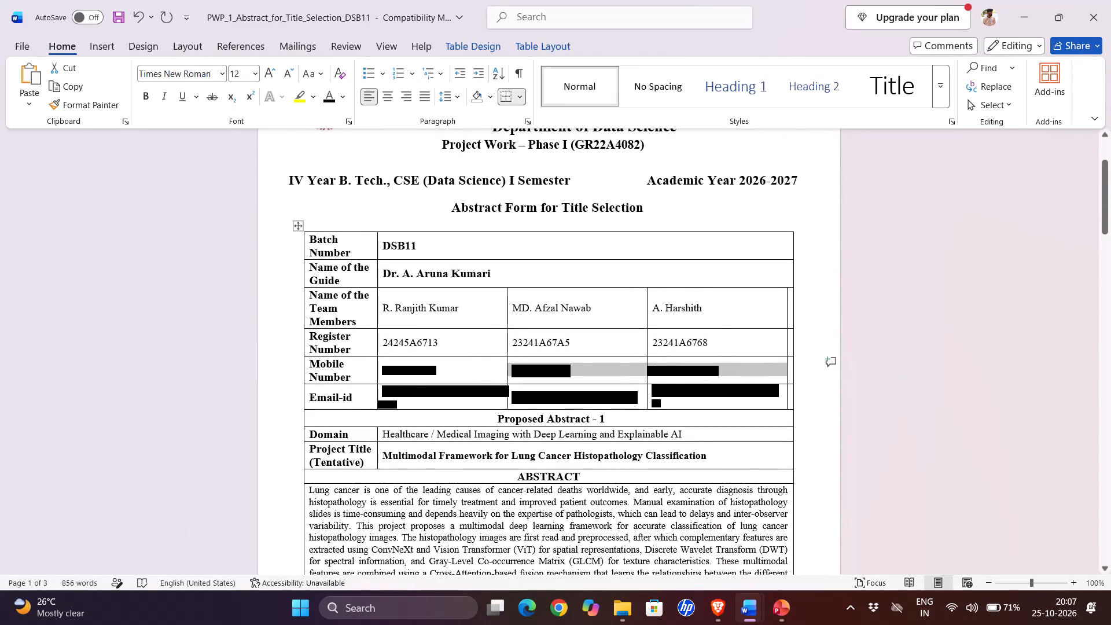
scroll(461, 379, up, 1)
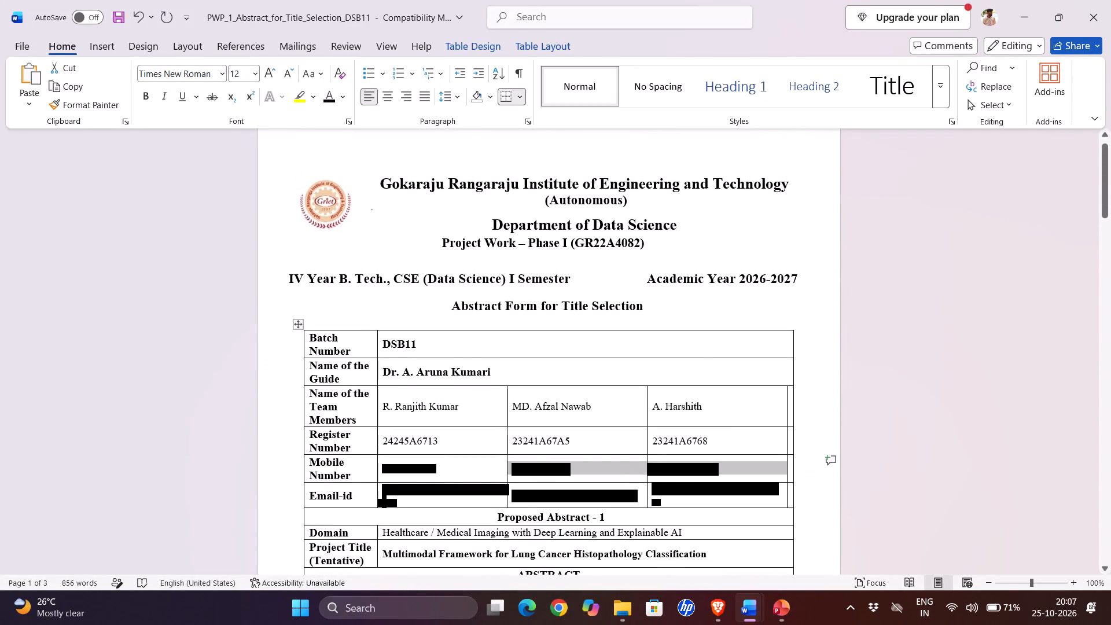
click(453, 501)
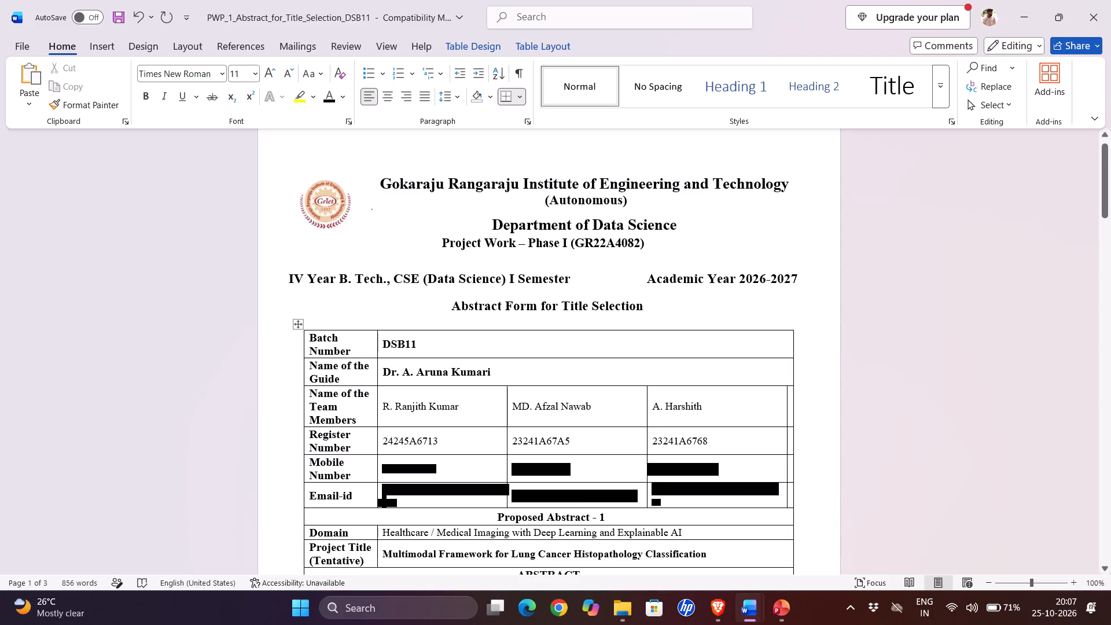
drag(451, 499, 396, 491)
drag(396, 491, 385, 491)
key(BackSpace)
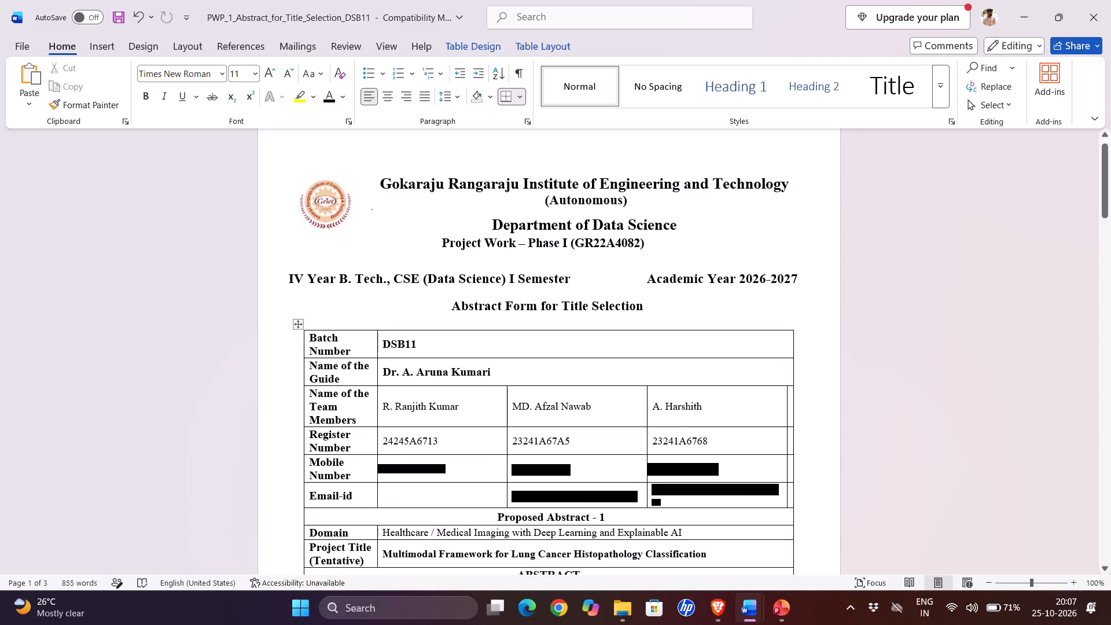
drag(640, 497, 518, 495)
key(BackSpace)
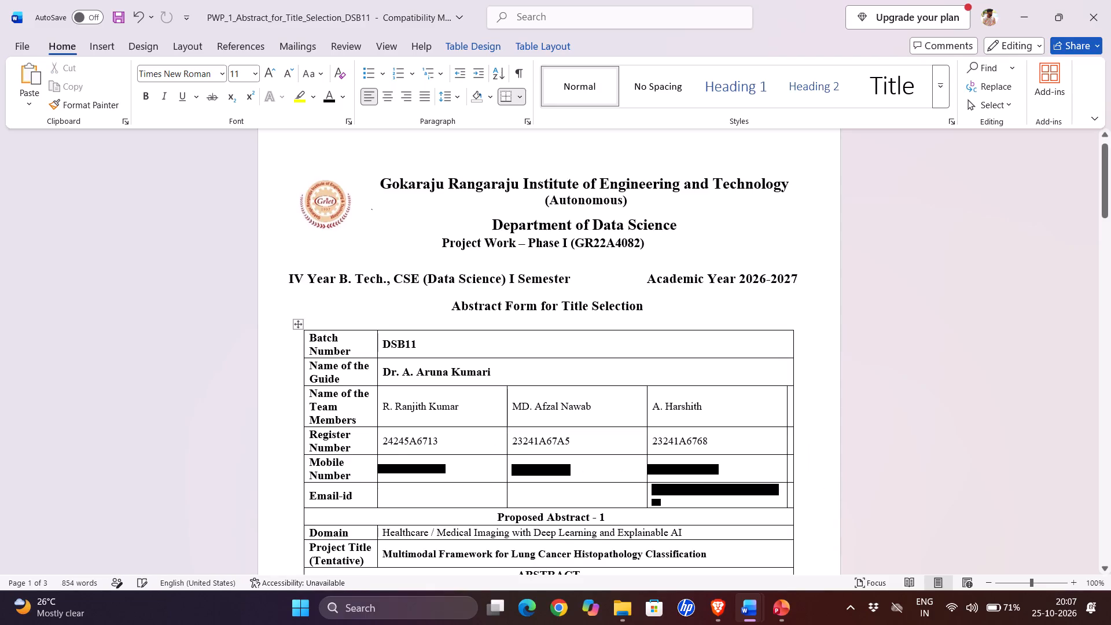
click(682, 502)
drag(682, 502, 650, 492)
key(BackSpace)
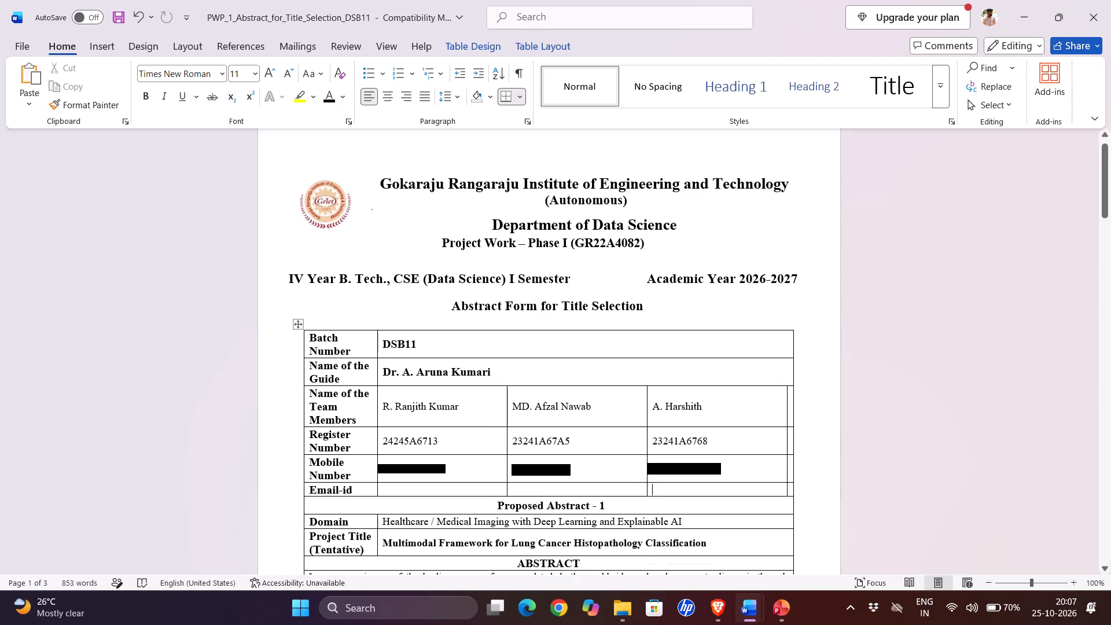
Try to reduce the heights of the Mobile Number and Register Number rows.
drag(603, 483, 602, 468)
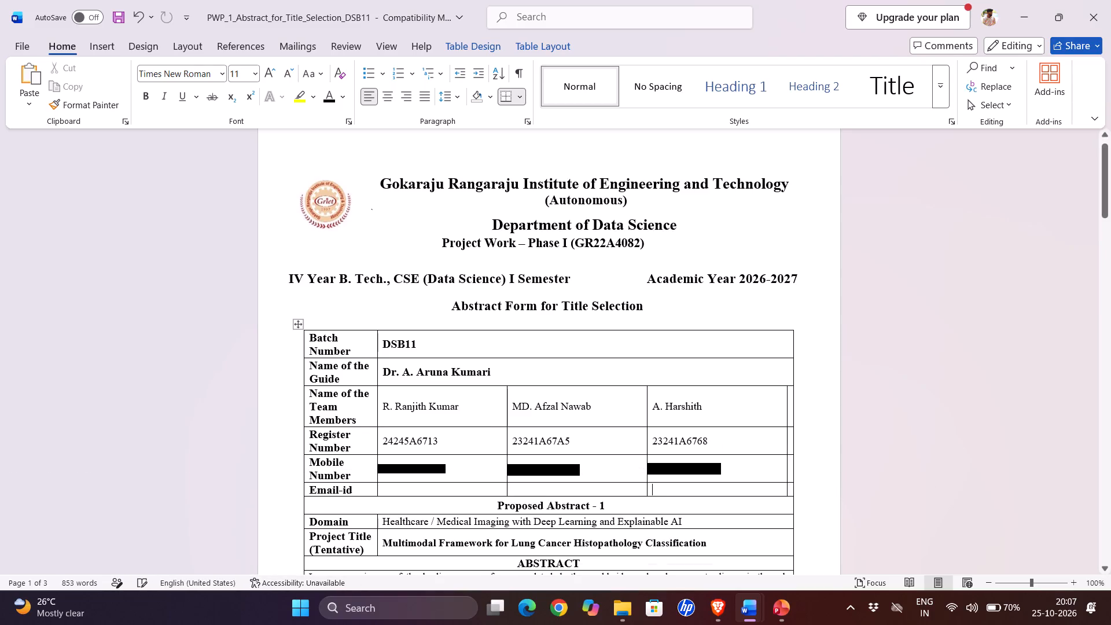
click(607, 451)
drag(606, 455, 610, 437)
Undo the email-id clearing, the row height reductions and the mobile number entries of the second and third team members.
scroll(610, 437, down, 8)
key(ctrl+z)
key(ctrl+z)
key(ctrl+z)
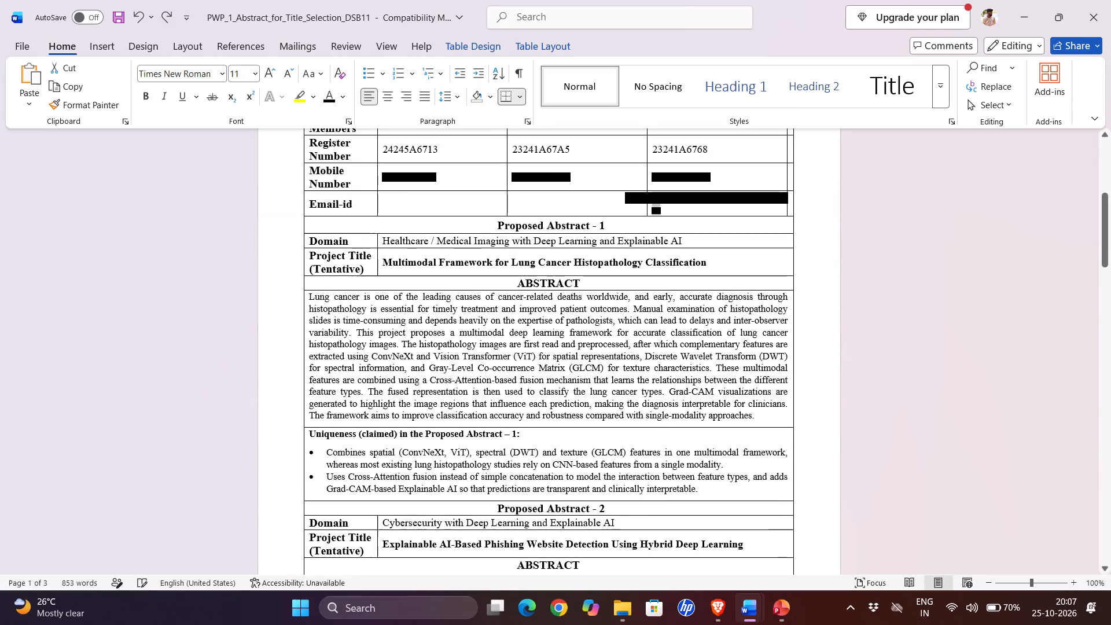
key(ctrl+z)
key(ctrl+z)
key(ctrl+z)
key(ctrl+z)
key(ctrl+z)
key(ctrl+z)
key(ctrl+z)
key(ctrl+z)
key(ctrl+z)
key(ctrl+z)
key(ctrl+z)
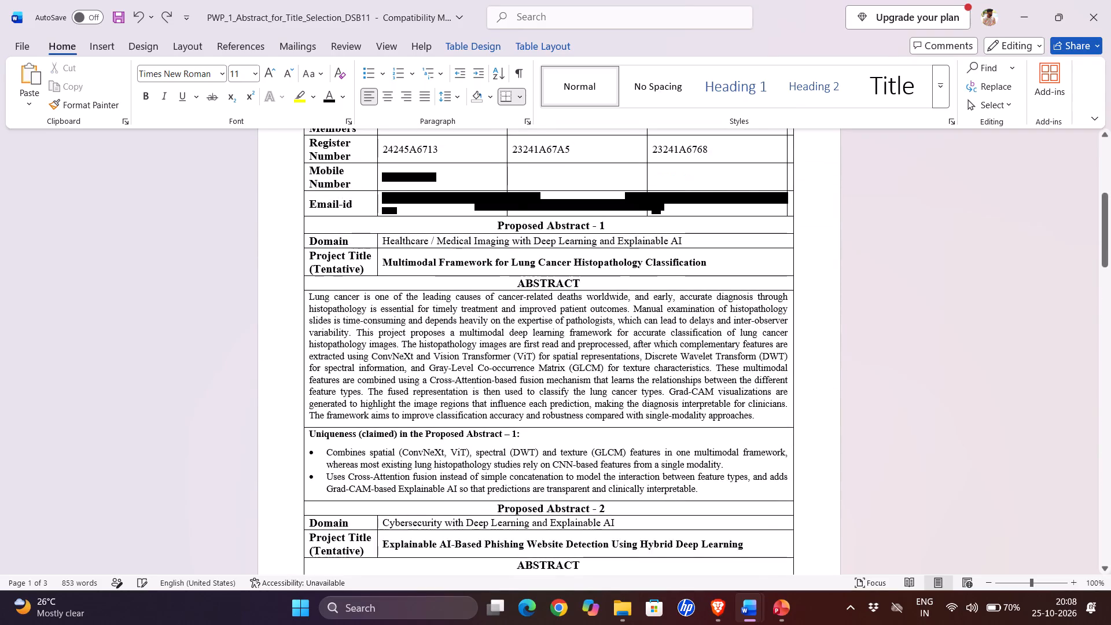
key(ctrl+z)
key(ctrl+z)
key(ctrl+z)
key(ctrl+z)
key(ctrl+z)
key(ctrl+z)
key(ctrl+z)
key(ctrl+z)
key(ctrl+z)
key(ctrl+z)
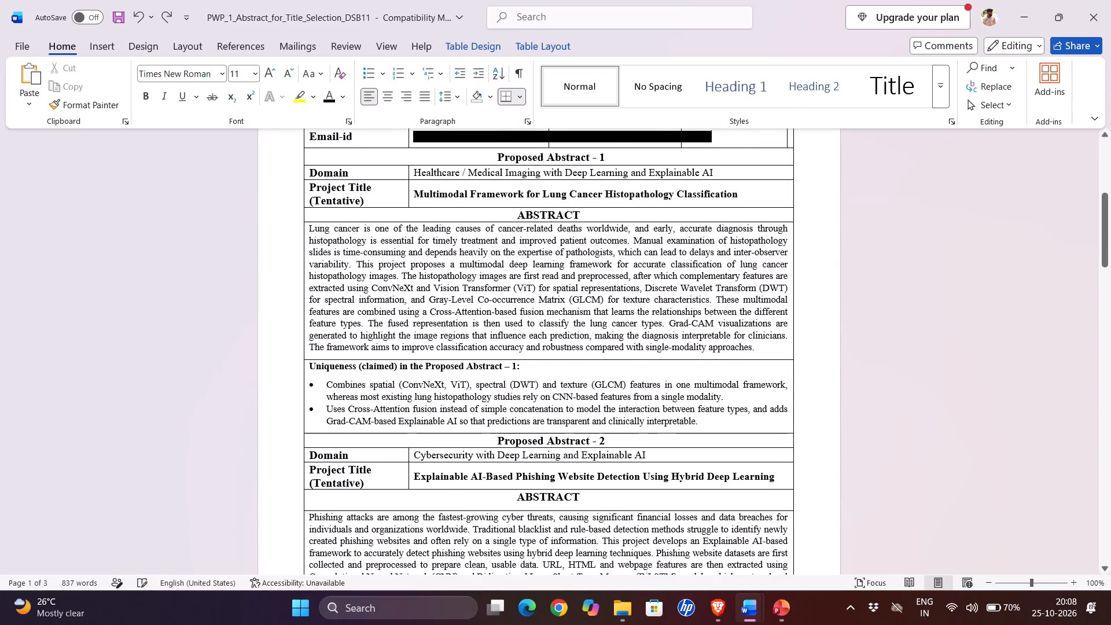
Undo the team's email-id entries and the label column narrowing, back to the first member's partly entered email-id.
scroll(610, 437, down, 3)
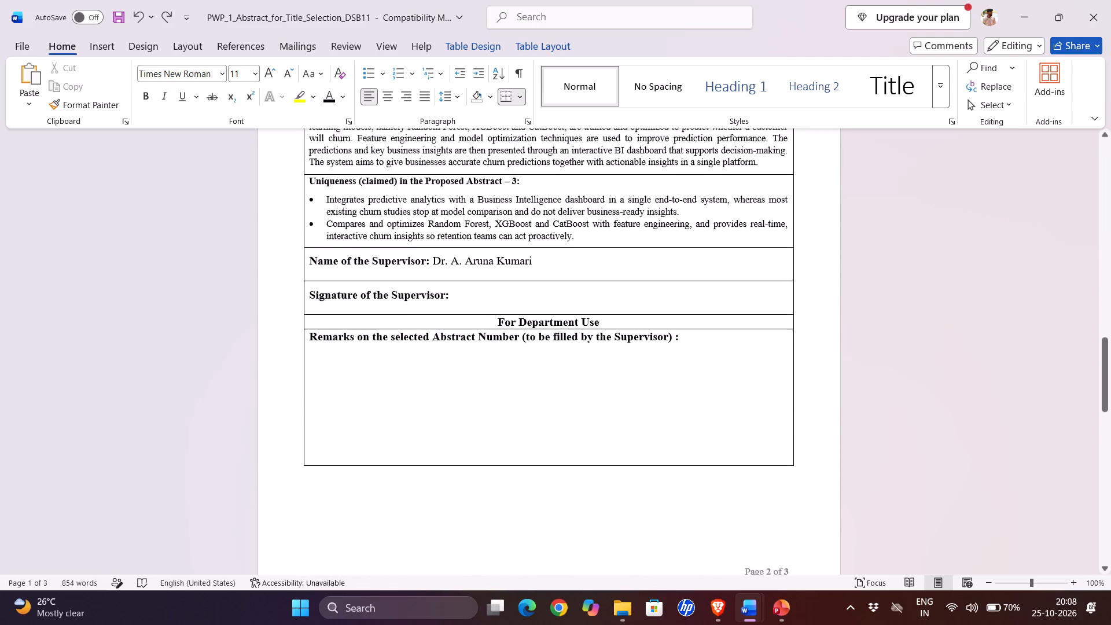
scroll(610, 437, down, 1)
key(ctrl+z)
key(ctrl+z)
key(ctrl+z)
key(ctrl+z)
key(ctrl+z)
key(ctrl+z)
key(ctrl+z)
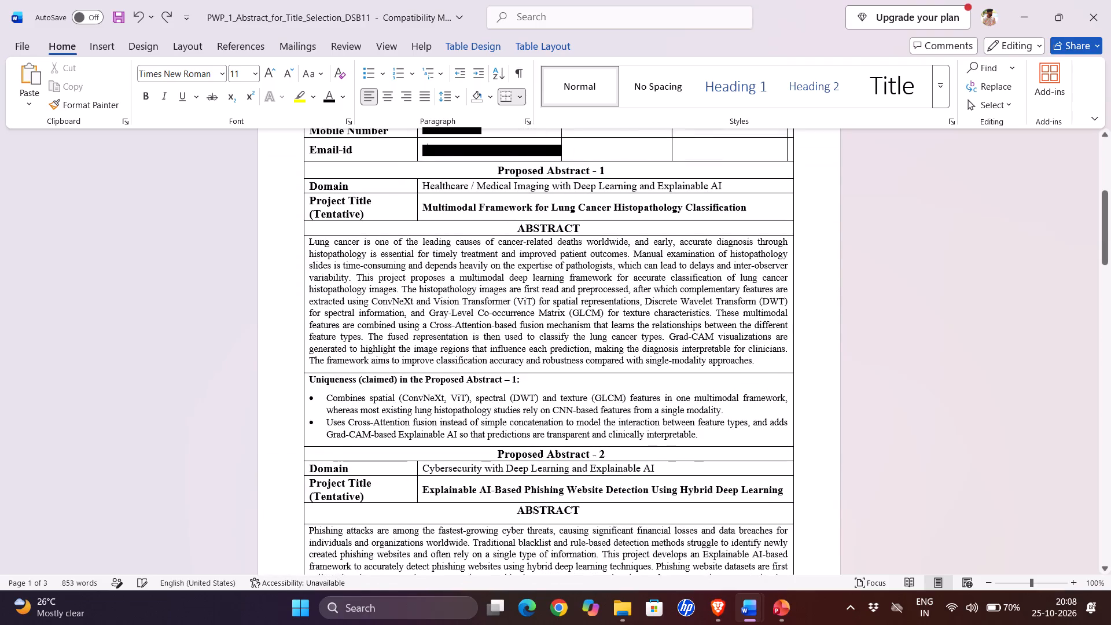
key(ctrl+z)
key(ctrl+z)
scroll(610, 437, down, 3)
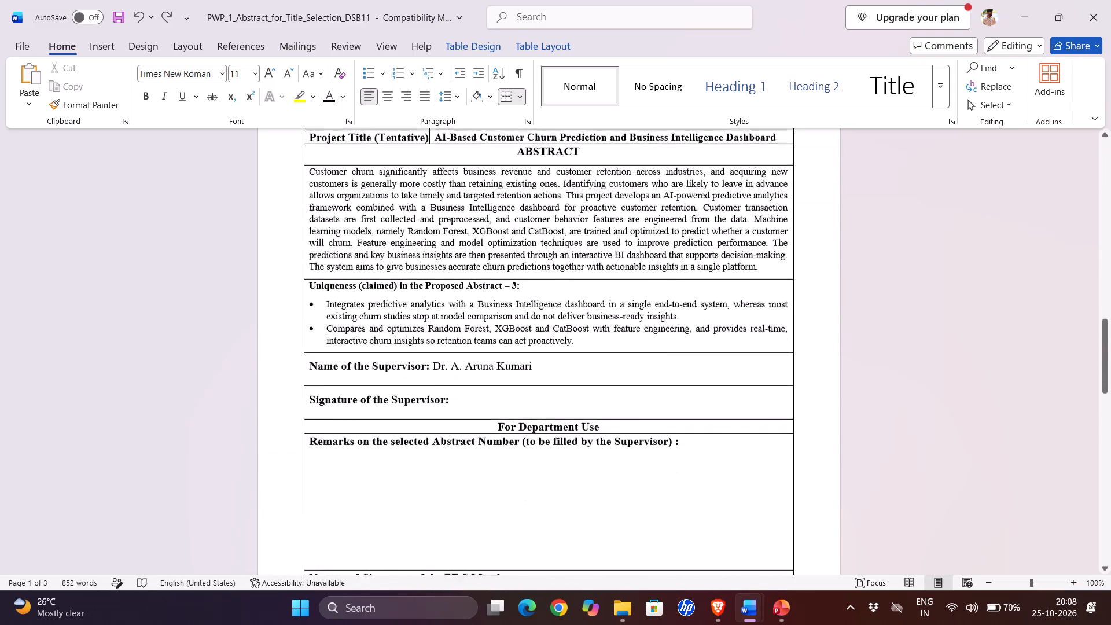
scroll(610, 437, down, 2)
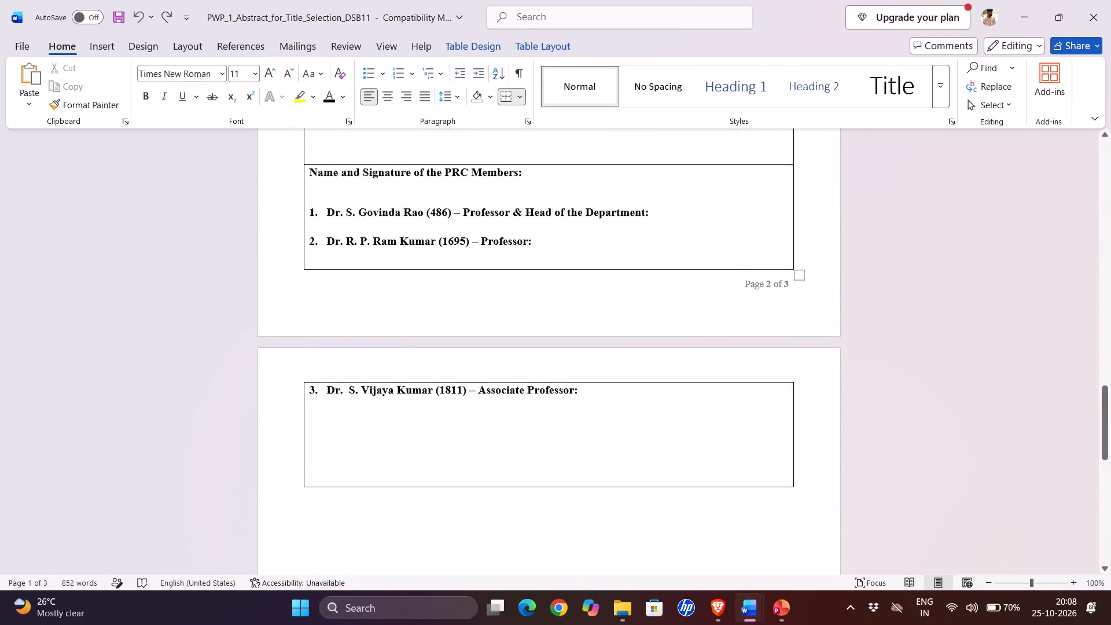
key(ctrl+z)
key(ctrl+z)
key(ctrl+z)
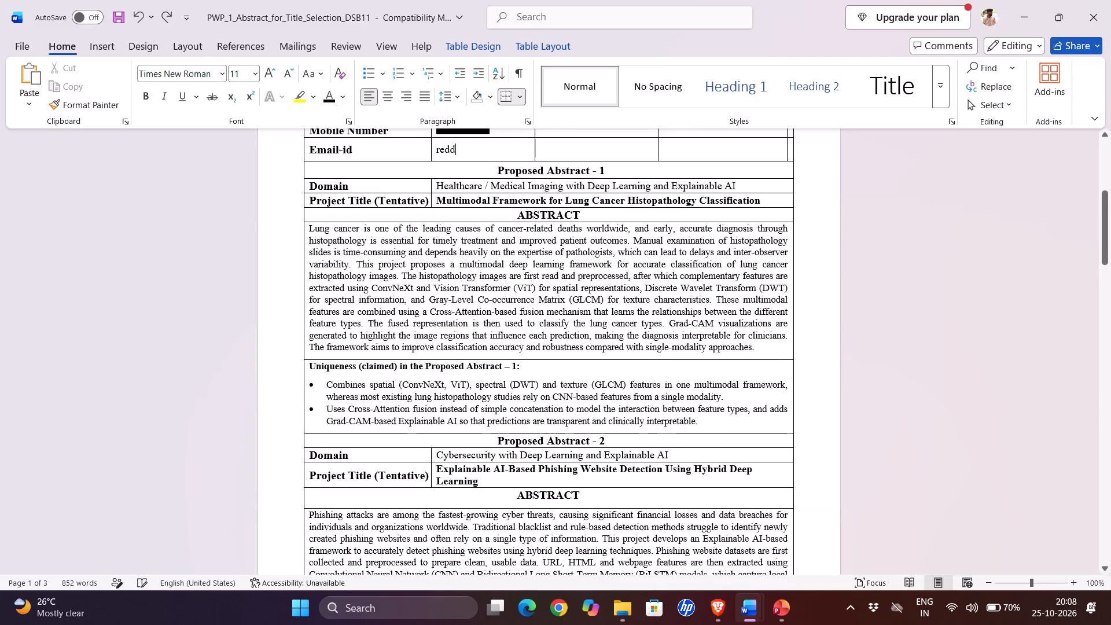
key(ctrl+z)
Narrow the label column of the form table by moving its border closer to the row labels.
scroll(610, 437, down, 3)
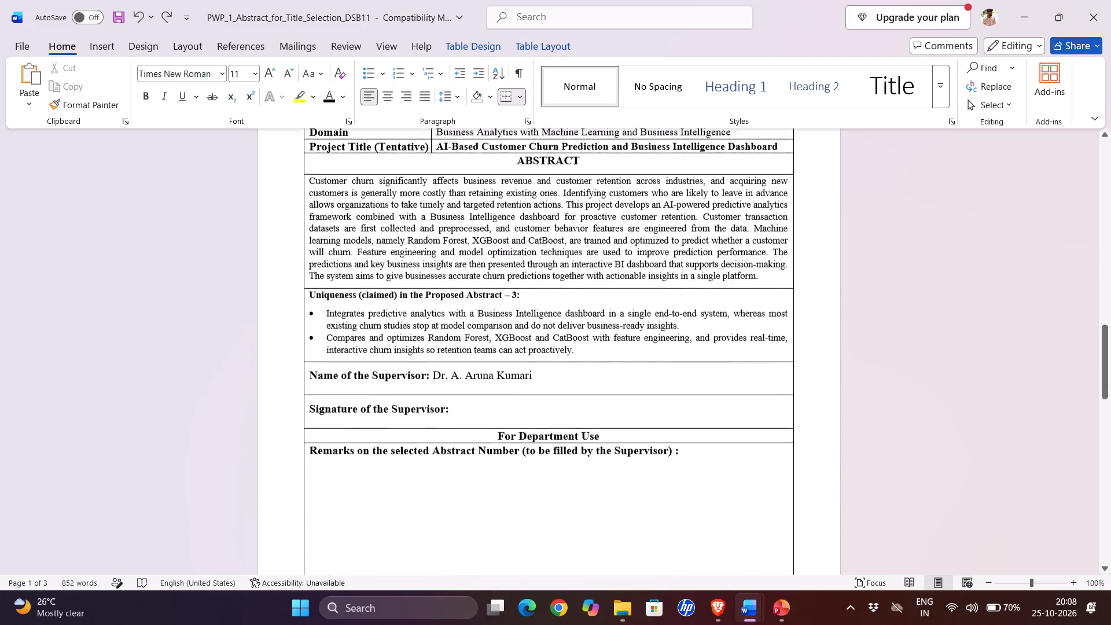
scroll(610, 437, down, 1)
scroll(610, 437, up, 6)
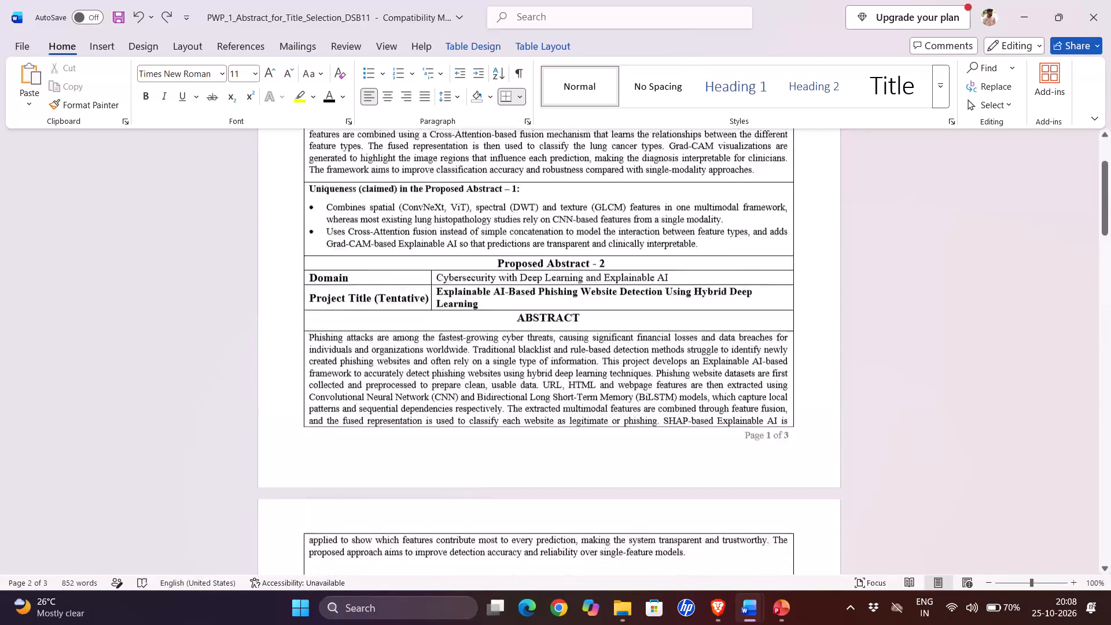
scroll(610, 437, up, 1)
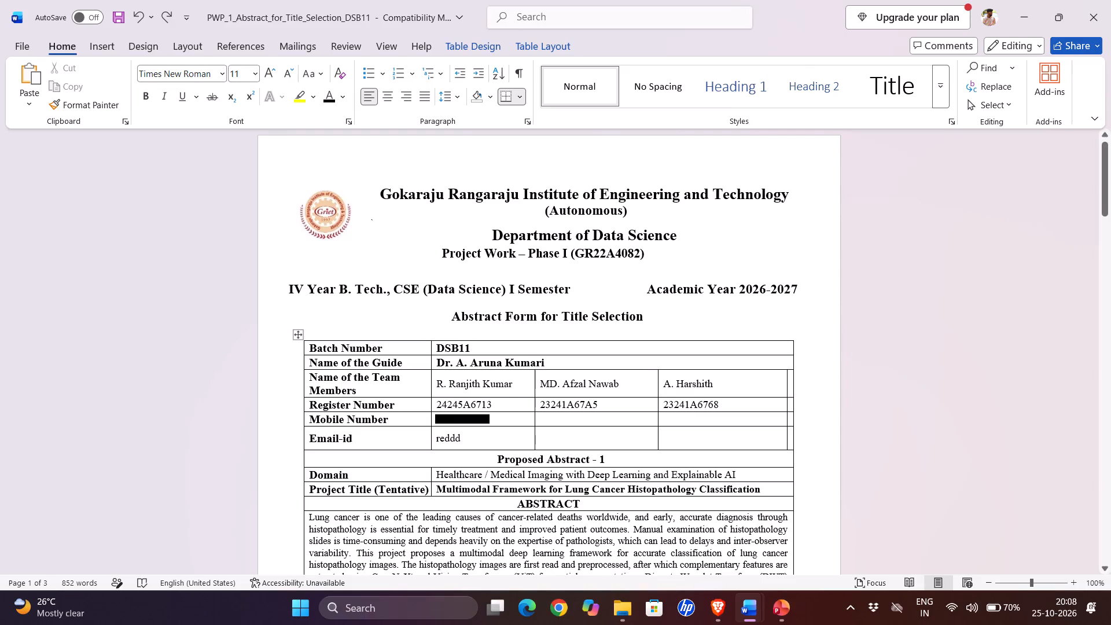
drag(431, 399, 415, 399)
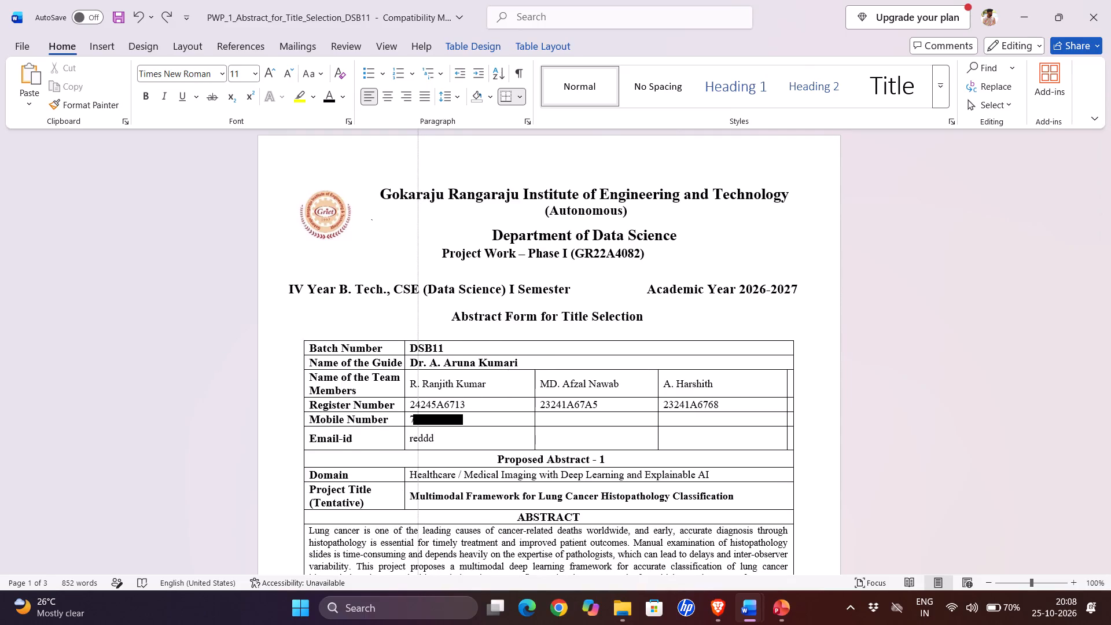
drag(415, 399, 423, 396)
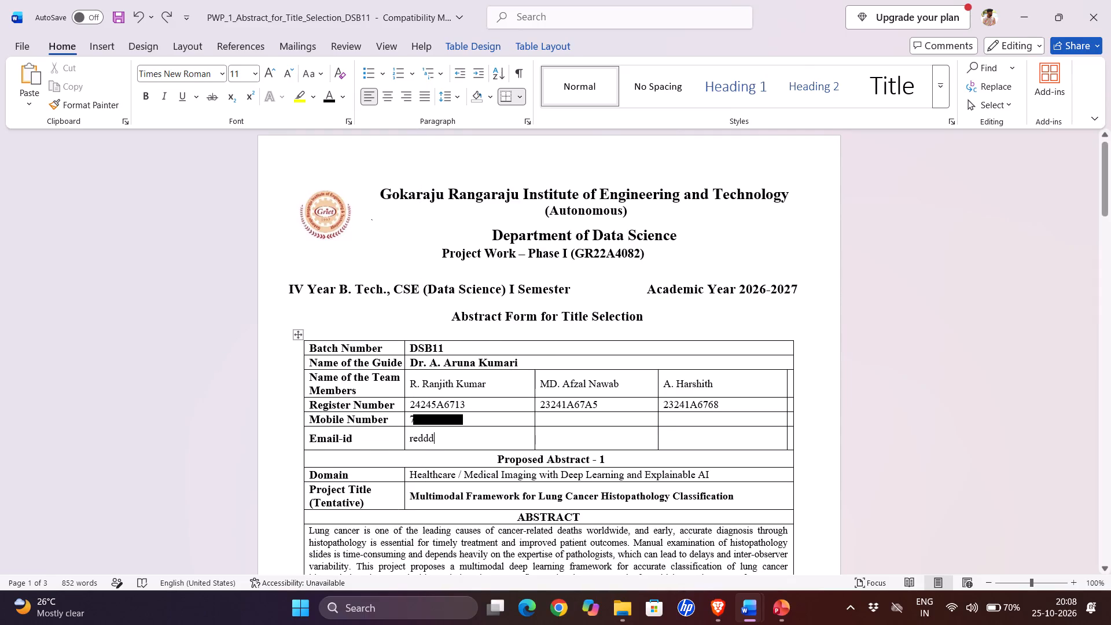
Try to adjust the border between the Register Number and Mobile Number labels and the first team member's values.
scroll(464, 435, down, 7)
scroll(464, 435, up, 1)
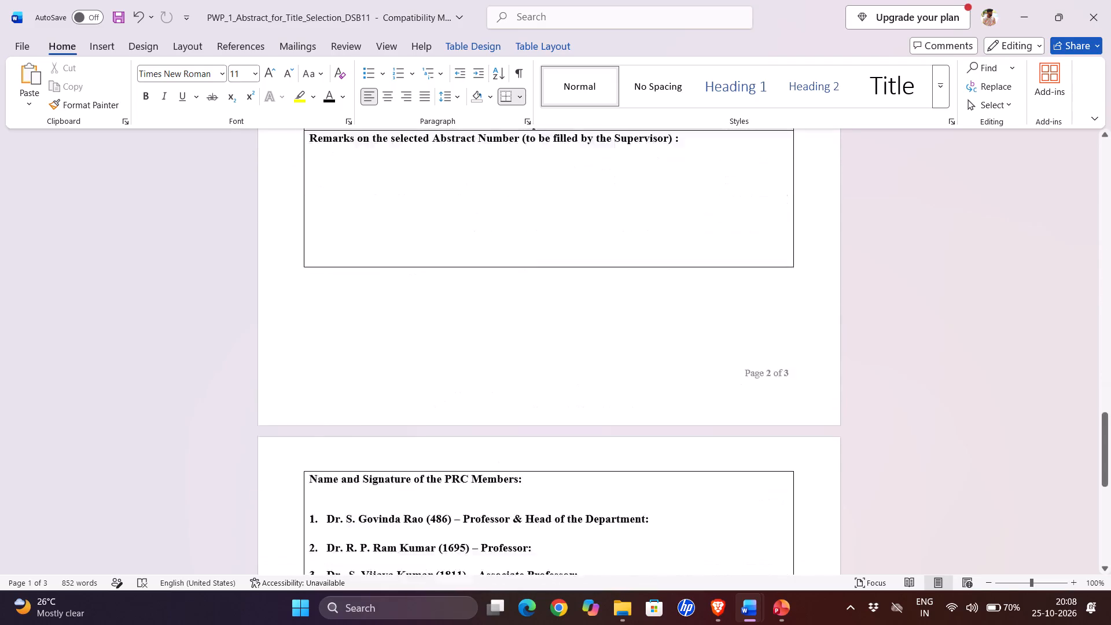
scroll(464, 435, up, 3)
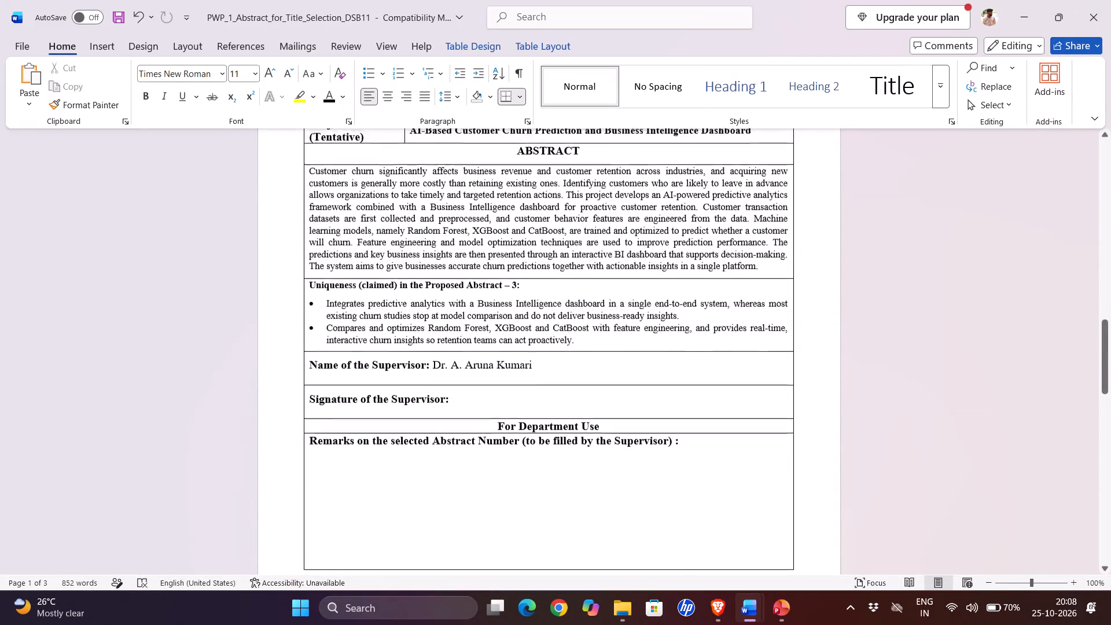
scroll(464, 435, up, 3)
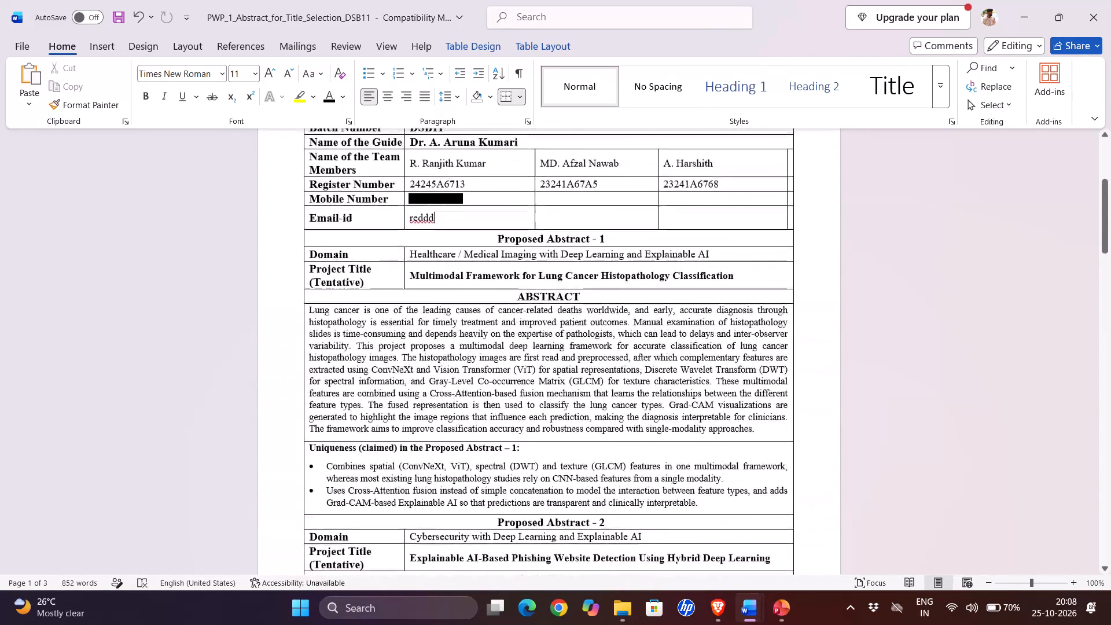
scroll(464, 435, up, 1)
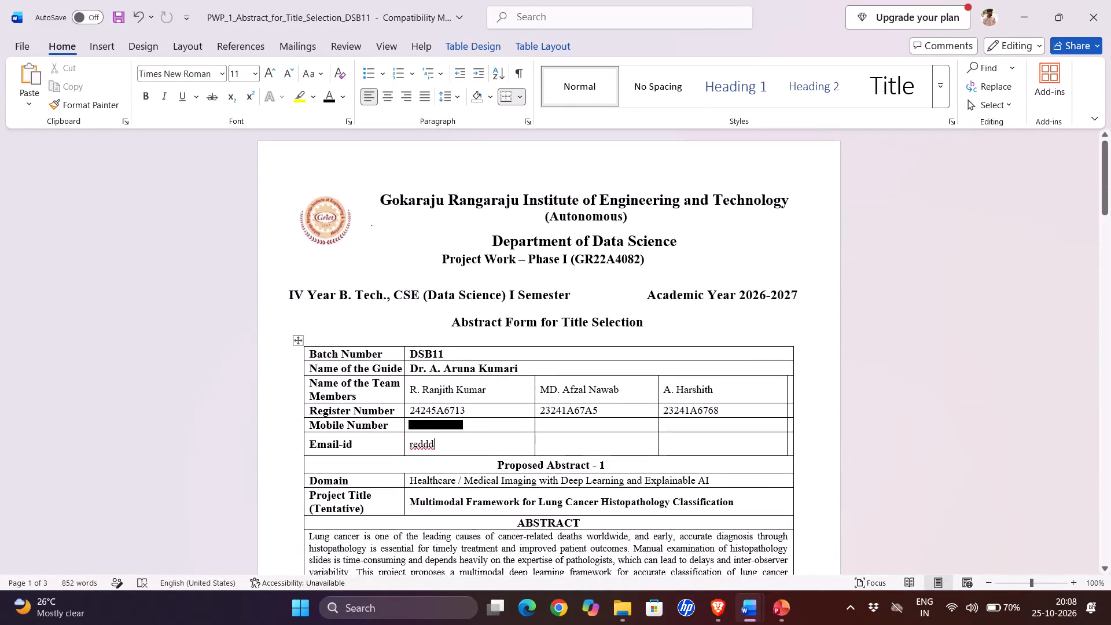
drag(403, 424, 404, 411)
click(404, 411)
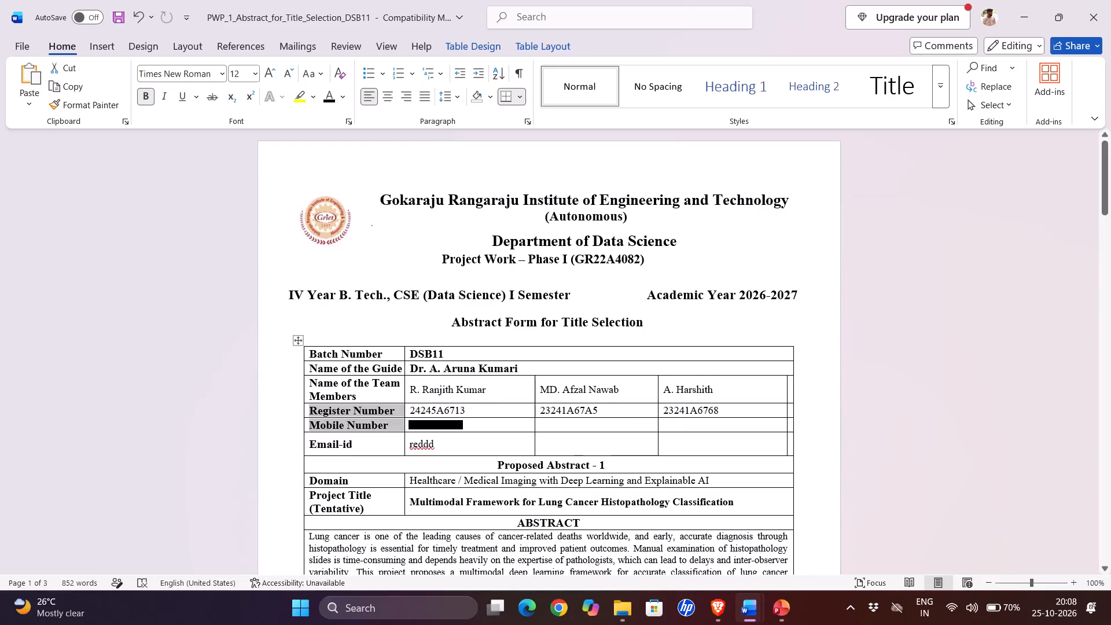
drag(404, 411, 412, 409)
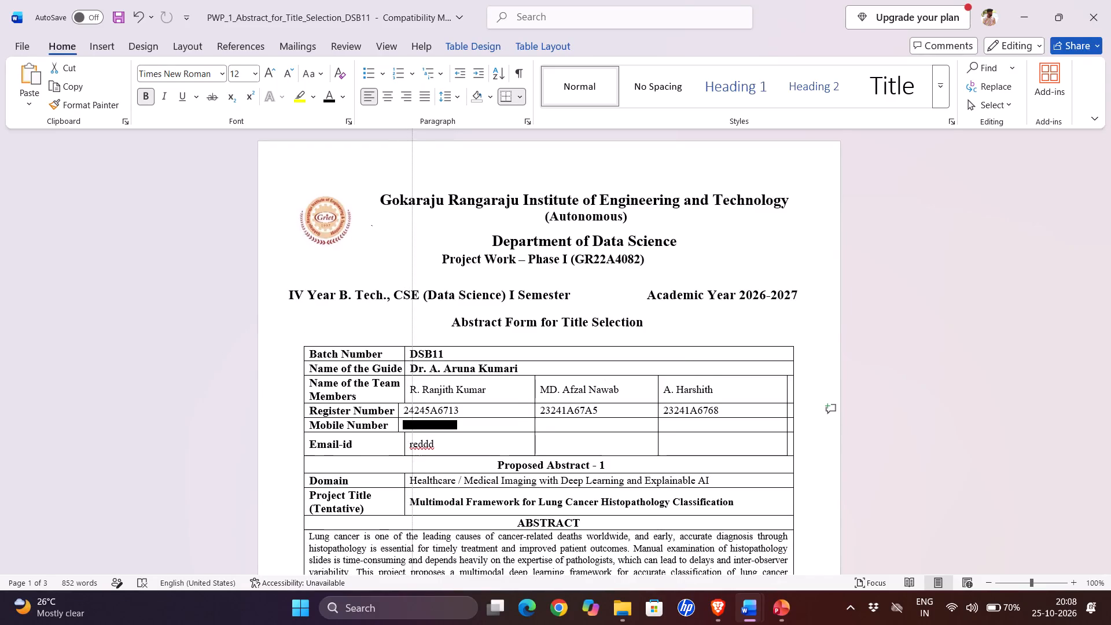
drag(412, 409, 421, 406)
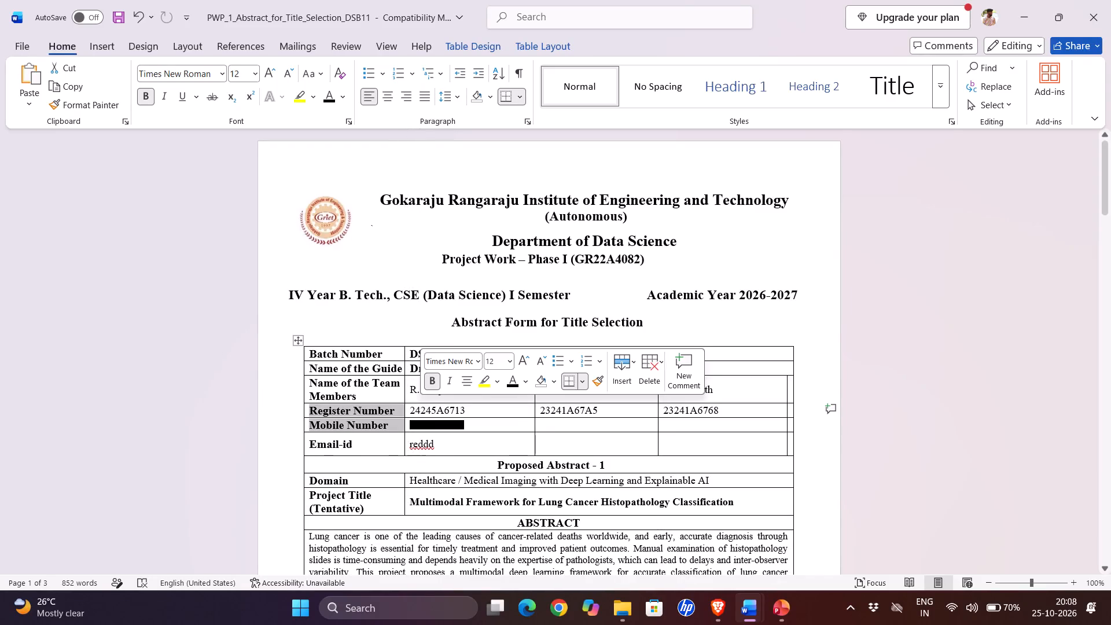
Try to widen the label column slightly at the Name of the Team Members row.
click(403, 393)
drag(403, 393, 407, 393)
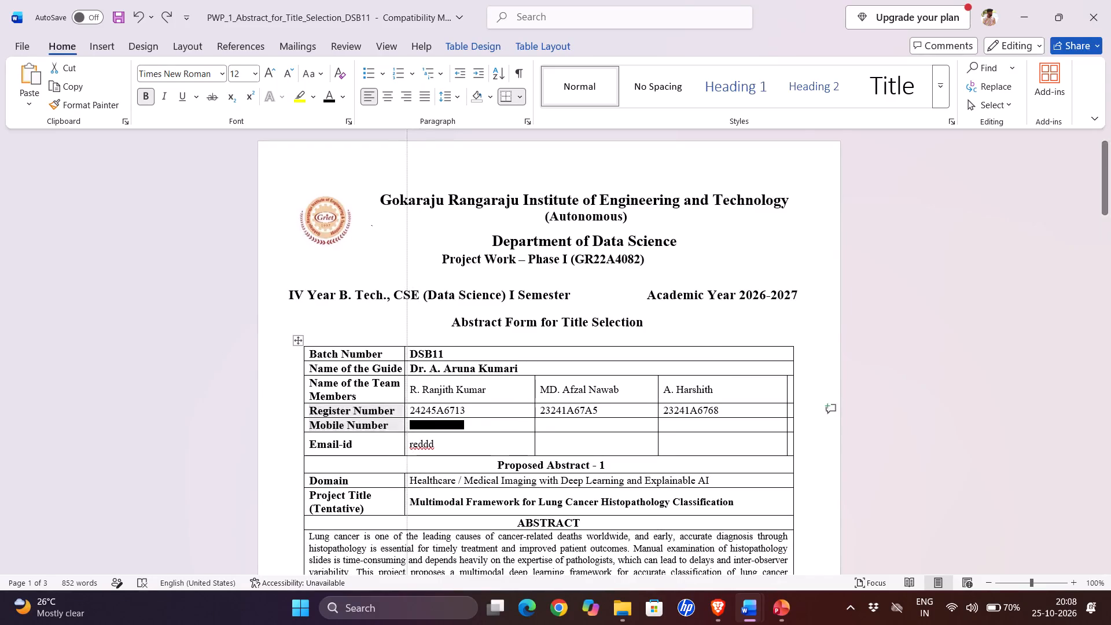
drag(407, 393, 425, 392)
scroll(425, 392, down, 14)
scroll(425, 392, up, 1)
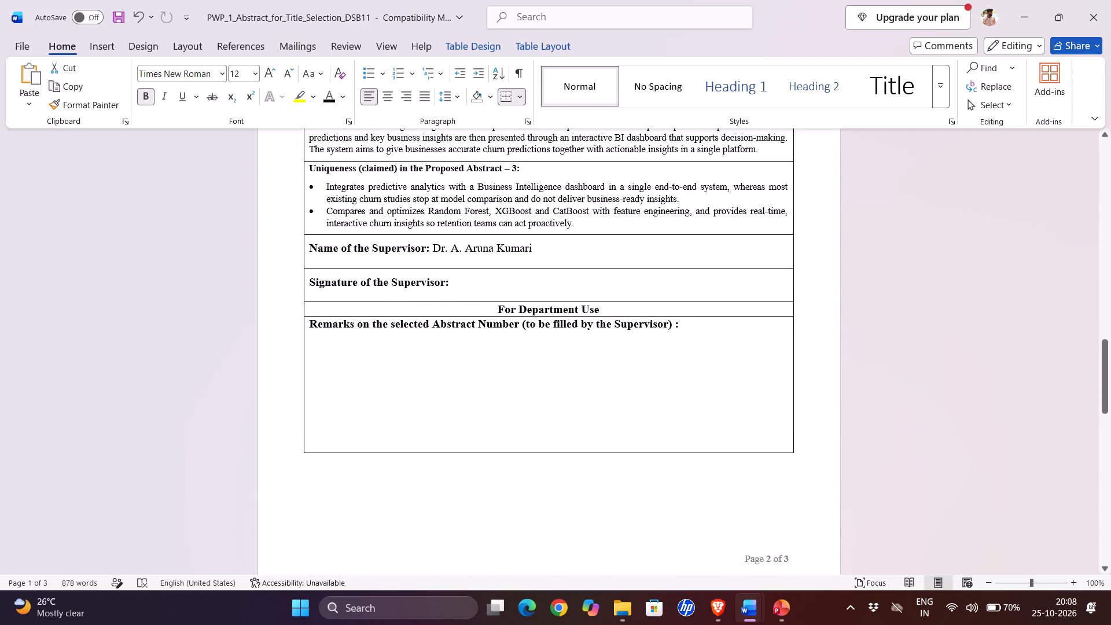
Undo the label column width changes and the partial email-id entry of the first team member.
key(ctrl+z)
key(ctrl+z)
key(ctrl+z)
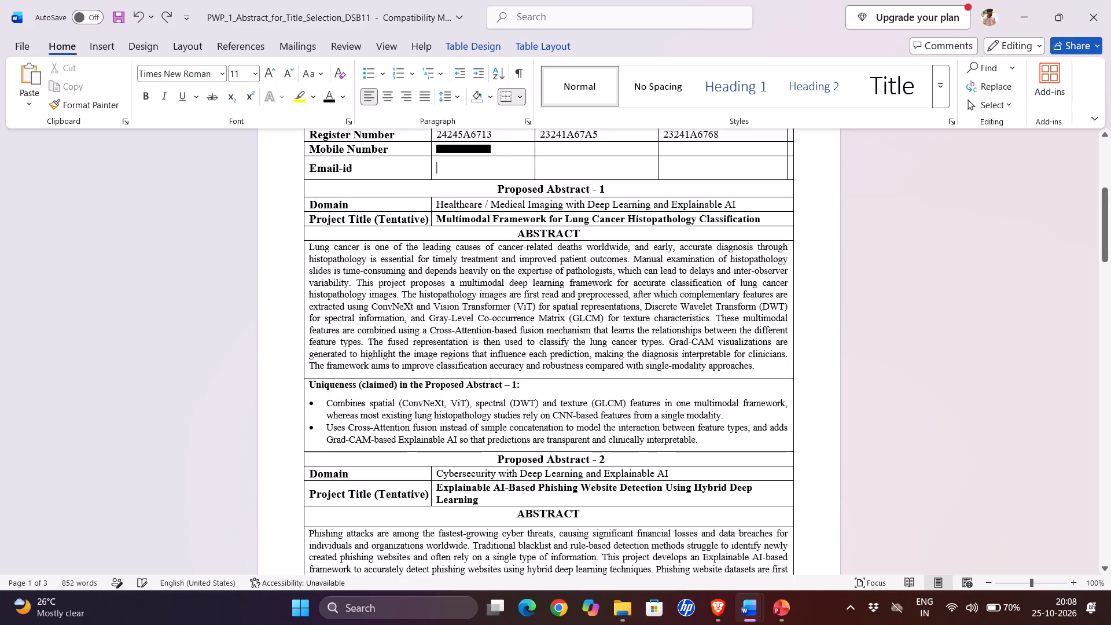
Undo the mobile number entry, the table border adjustments and the replacement of the Proposed Abstract - 1 project title.
scroll(425, 392, down, 6)
key(ctrl+z)
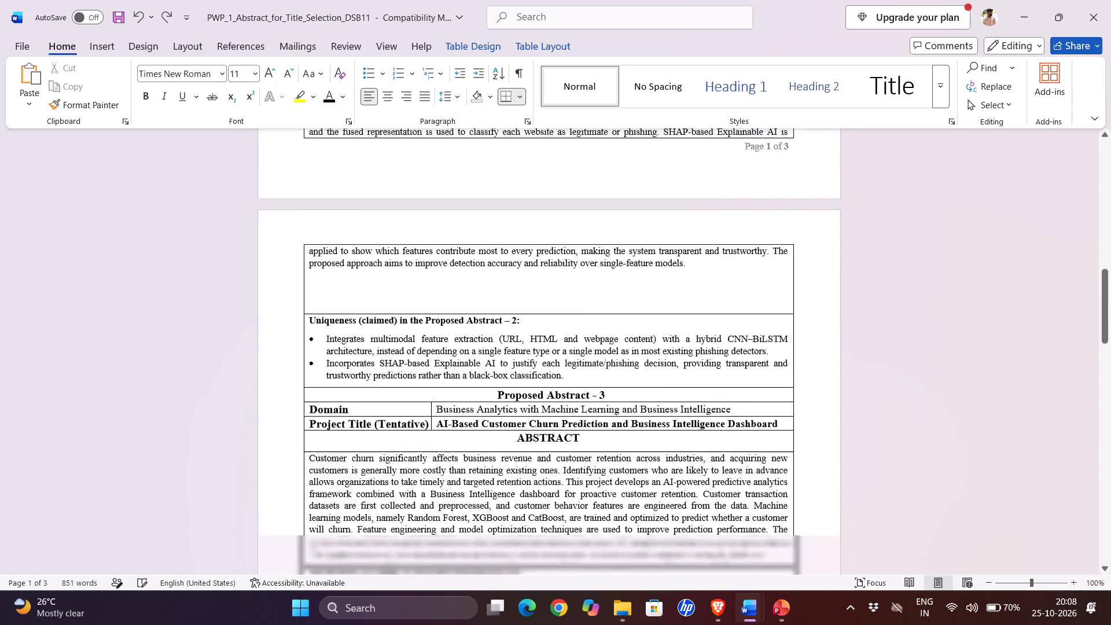
key(ctrl+z)
scroll(425, 392, down, 3)
scroll(425, 392, up, 4)
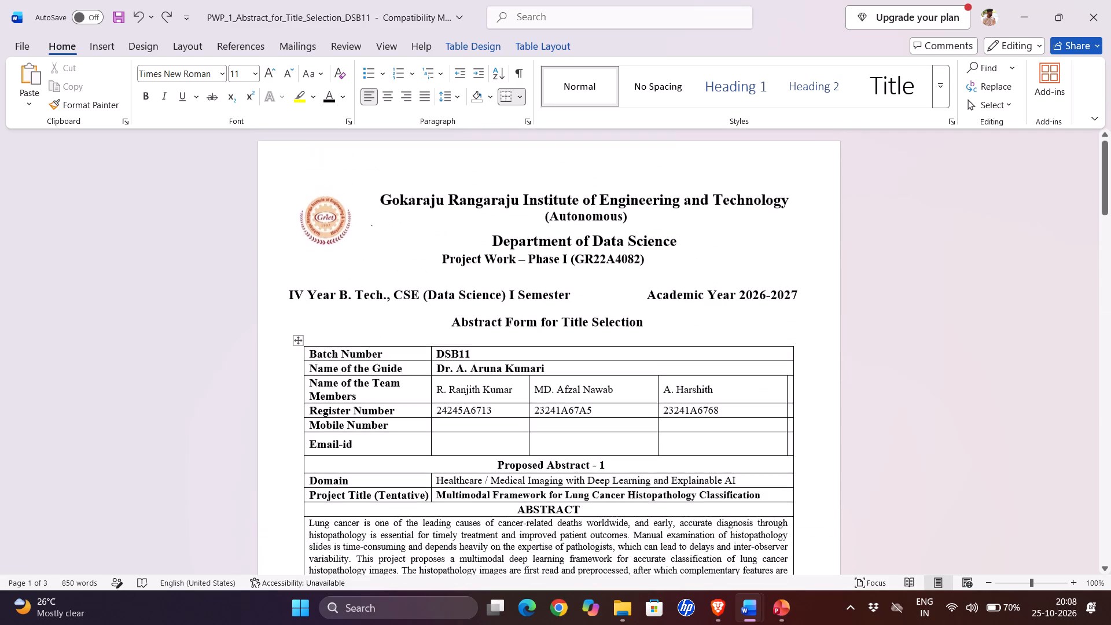
key(ctrl+z)
key(ctrl+z)
key(ctrl+z)
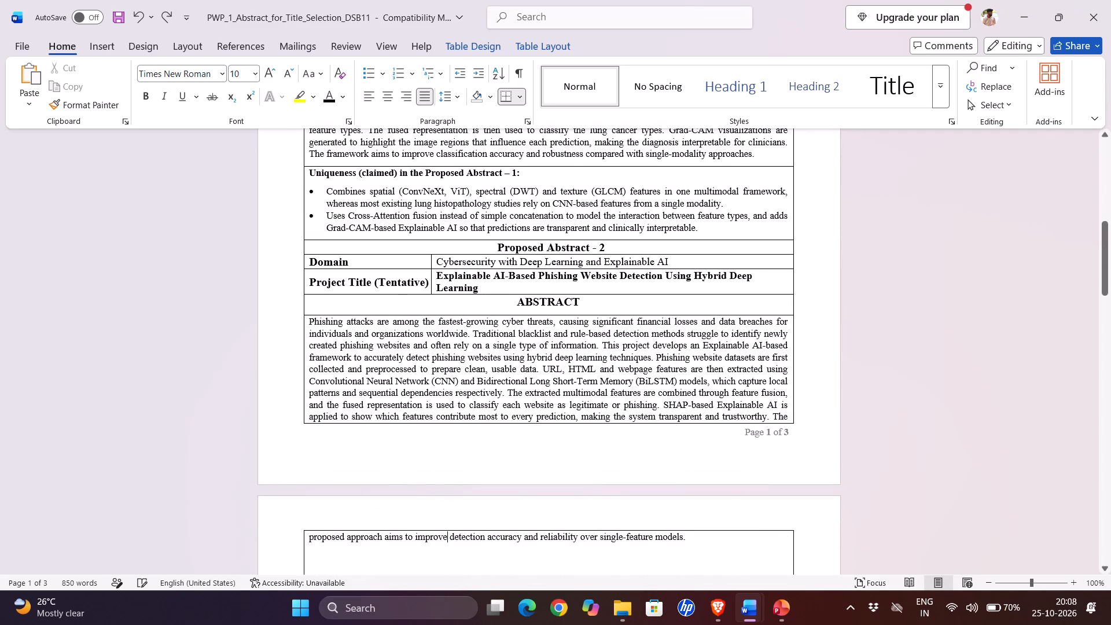
key(ctrl+z)
key(ctrl+z)
key(ctrl+z)
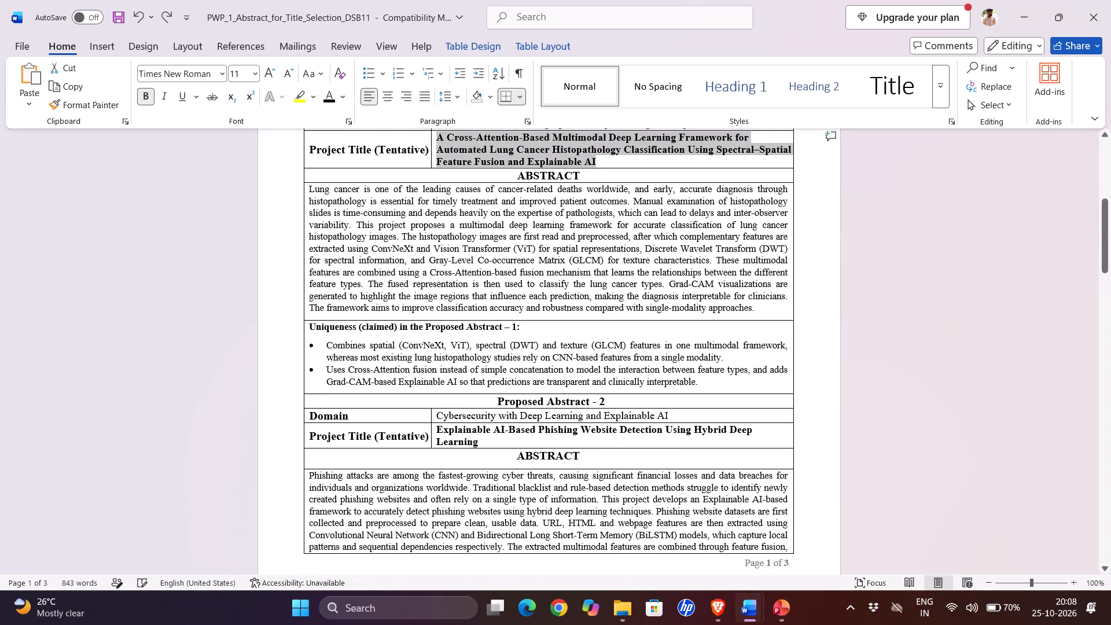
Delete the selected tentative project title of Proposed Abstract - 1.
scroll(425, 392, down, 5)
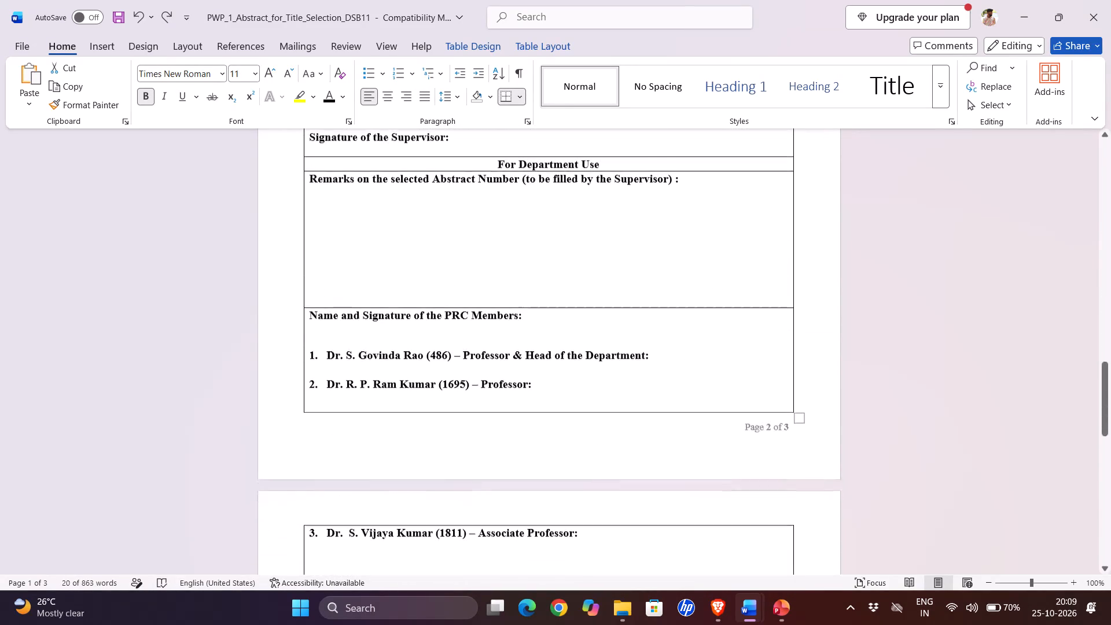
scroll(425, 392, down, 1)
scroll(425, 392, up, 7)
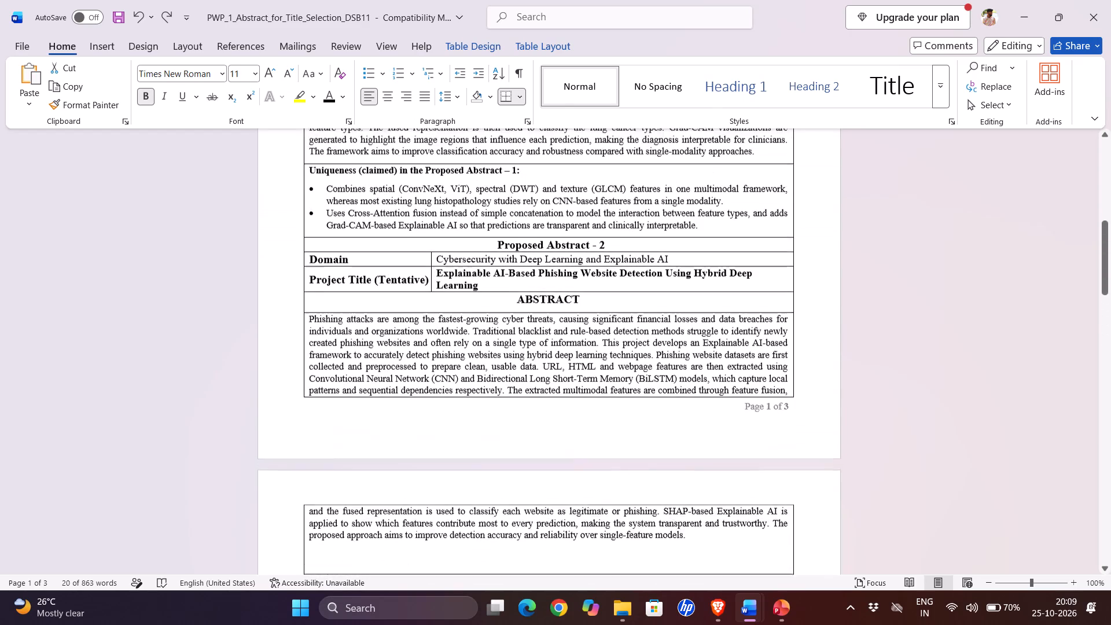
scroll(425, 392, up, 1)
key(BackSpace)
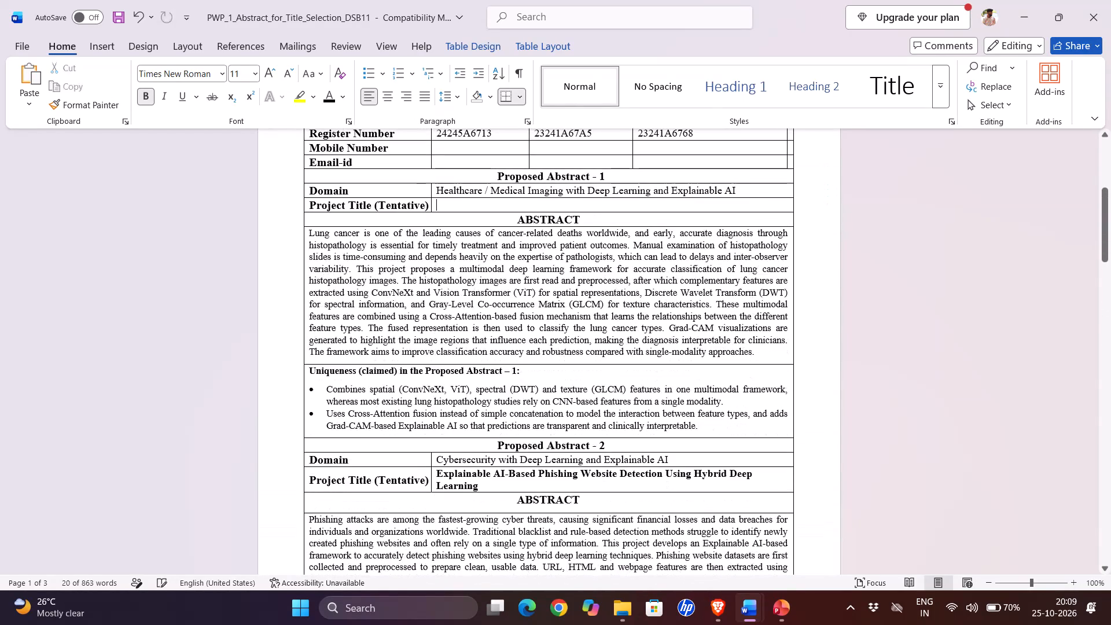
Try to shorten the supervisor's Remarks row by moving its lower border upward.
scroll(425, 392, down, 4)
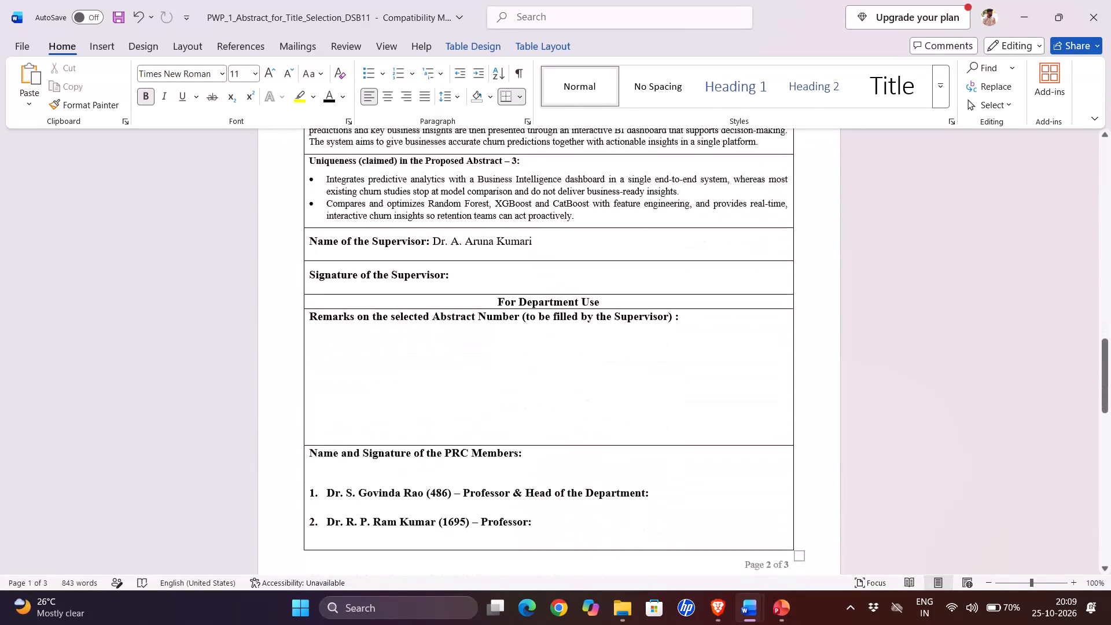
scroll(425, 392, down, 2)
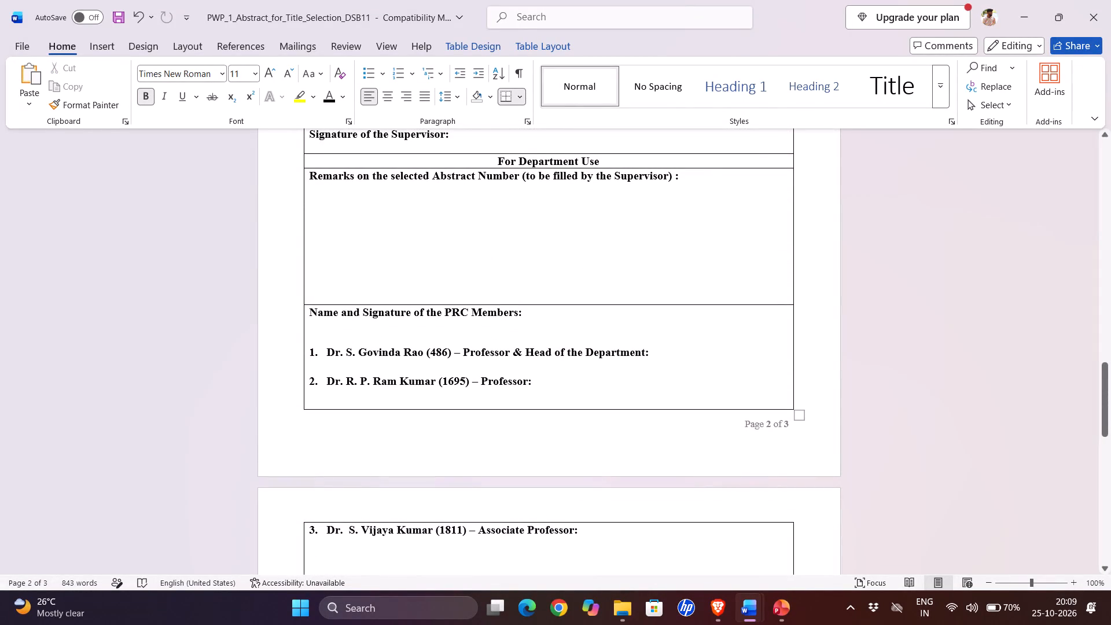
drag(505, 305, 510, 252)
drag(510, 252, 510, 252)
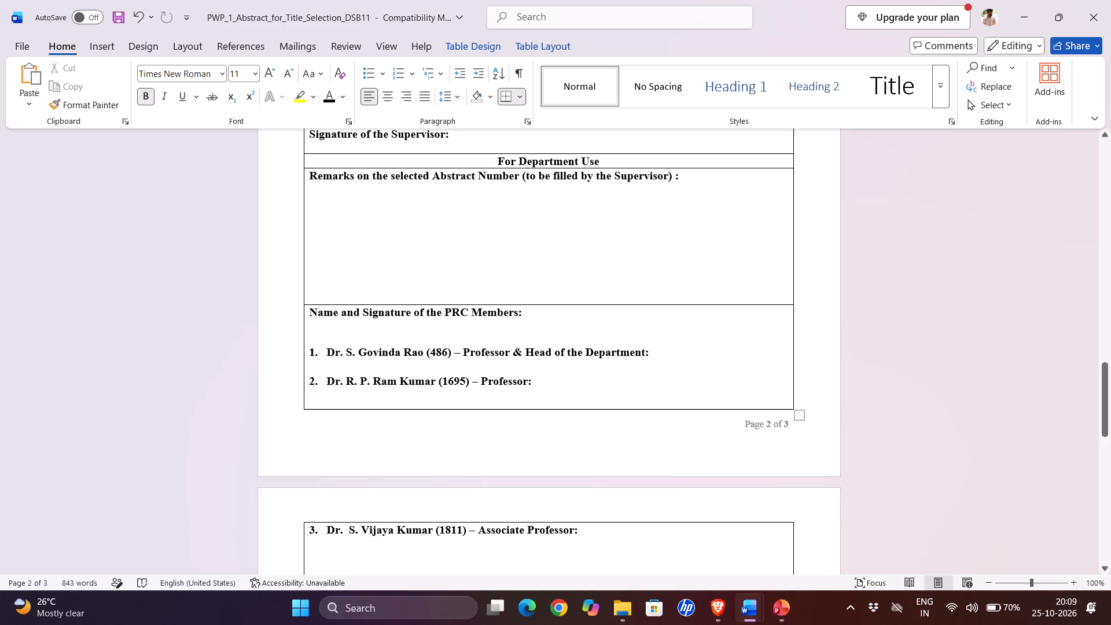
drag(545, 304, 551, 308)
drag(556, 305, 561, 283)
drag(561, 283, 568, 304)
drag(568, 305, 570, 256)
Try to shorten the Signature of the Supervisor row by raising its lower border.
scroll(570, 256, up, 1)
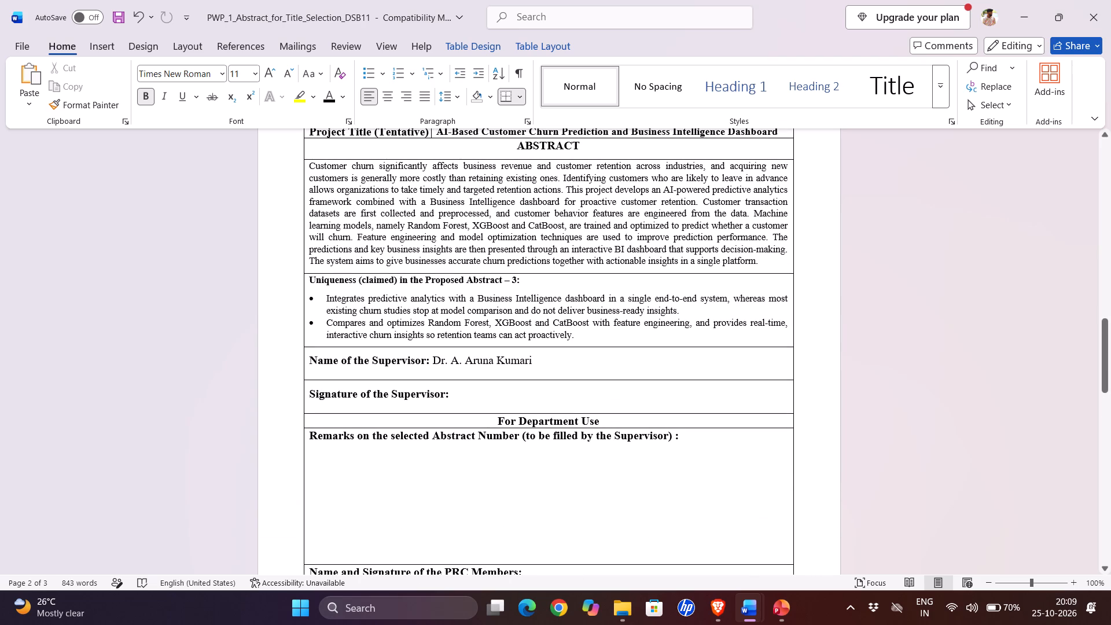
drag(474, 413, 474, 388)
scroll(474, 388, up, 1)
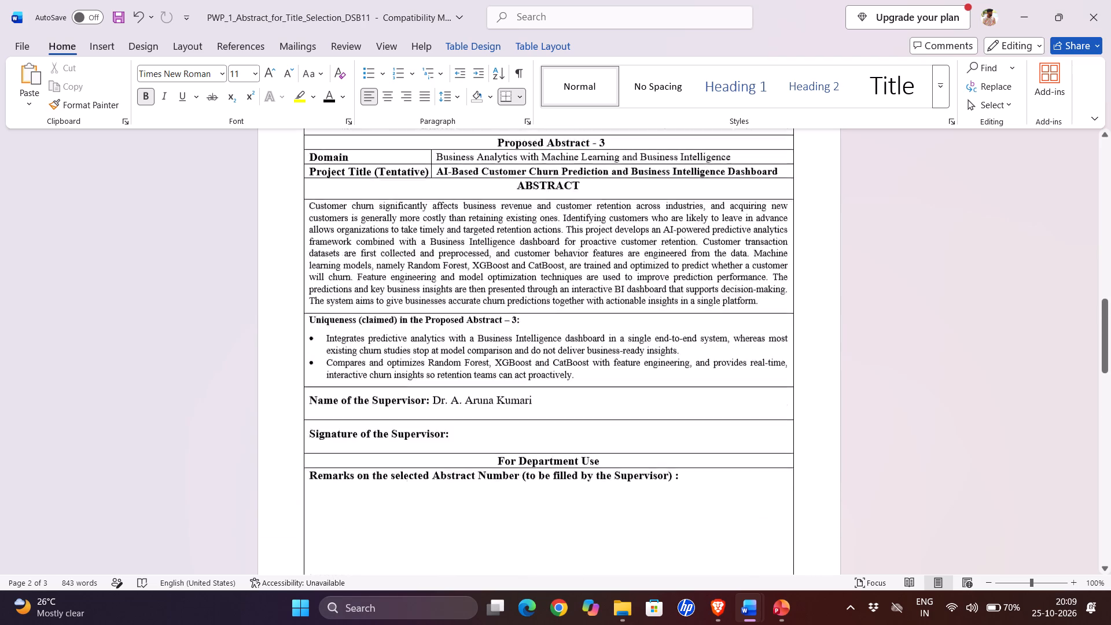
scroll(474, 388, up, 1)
Undo the deletion of the Proposed Abstract - 1 title and all remaining edits back to the saved version.
right_click(474, 388)
key(ctrl+z)
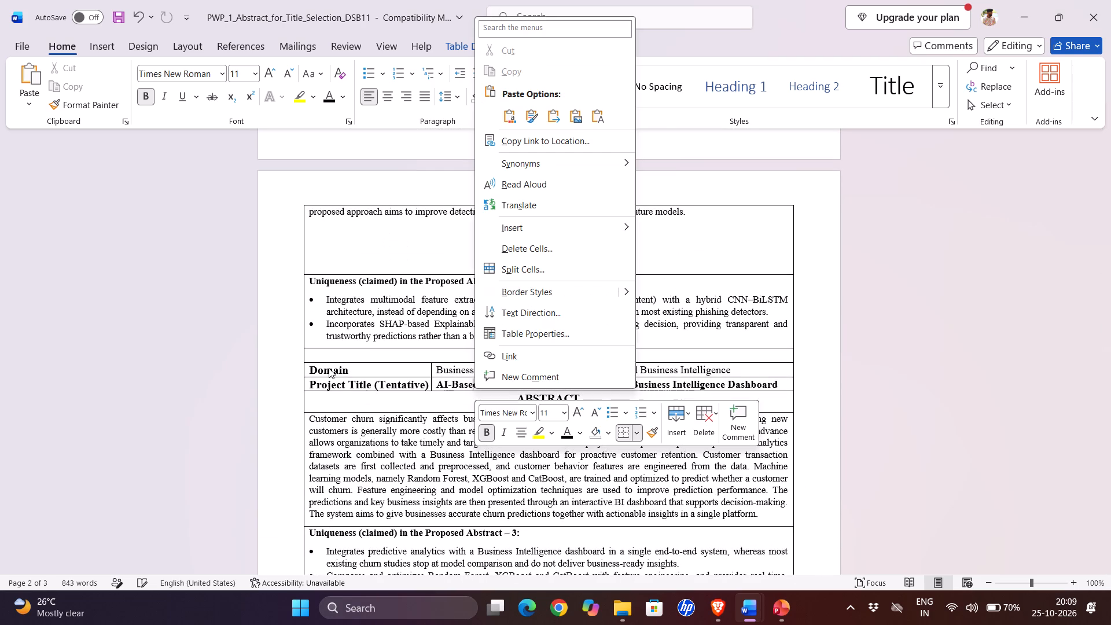
click(329, 368)
key(ctrl+z)
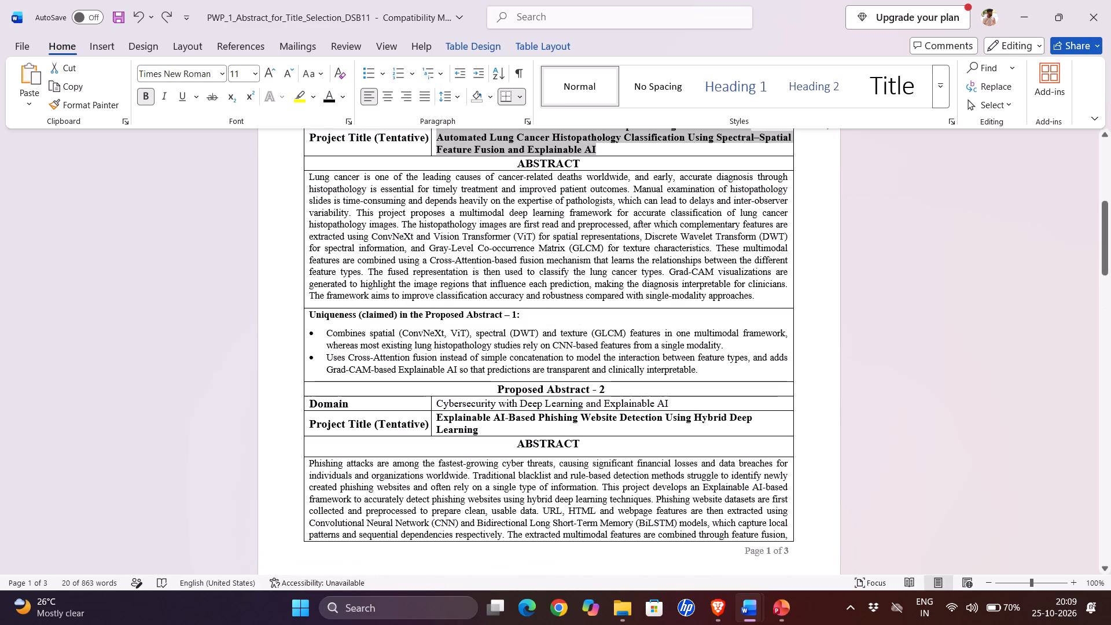
key(ctrl+z)
Remove the blank line below the Name and Signature of the PRC Members heading and end the heading with " : ".
scroll(329, 368, down, 3)
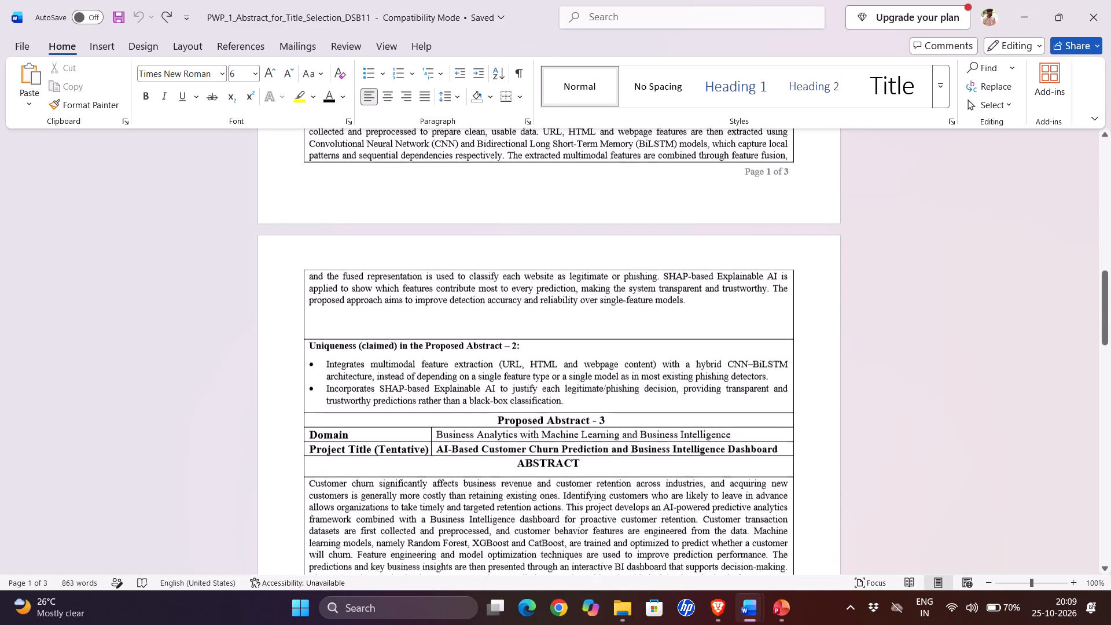
scroll(329, 368, down, 6)
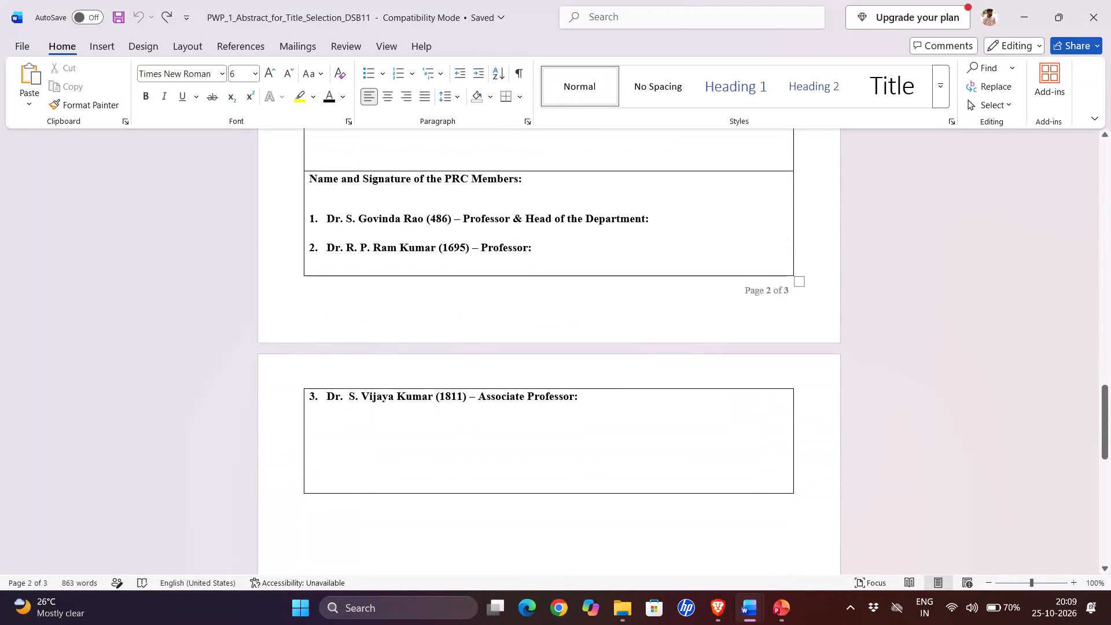
click(328, 203)
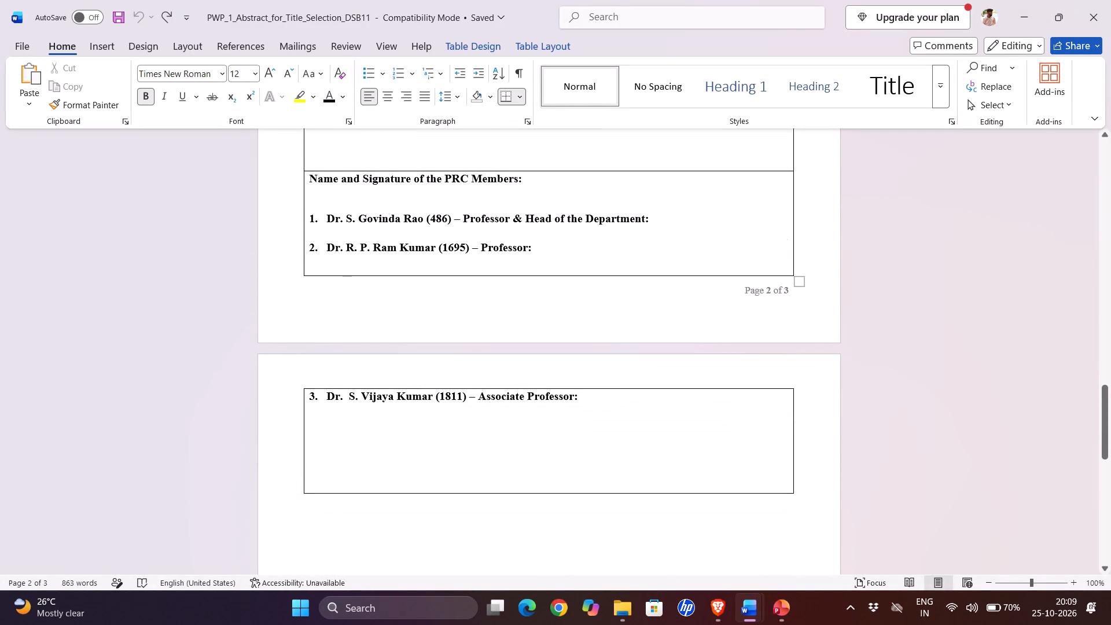
key(BackSpace)
key(BackSpace)
key(BackSpace)
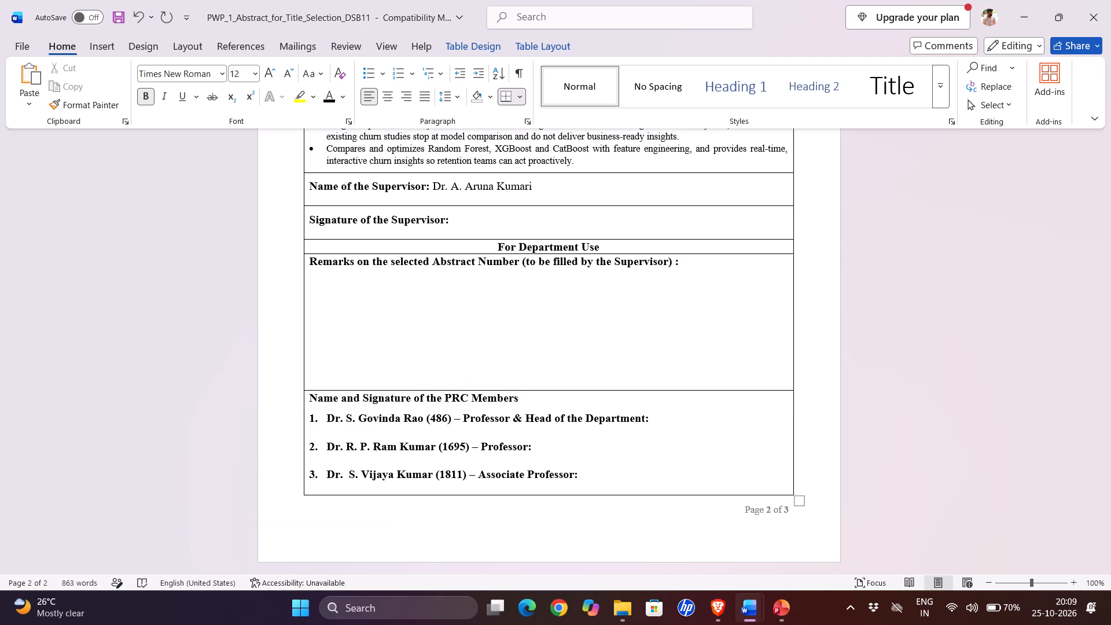
key(space)
text(:)
key(space)
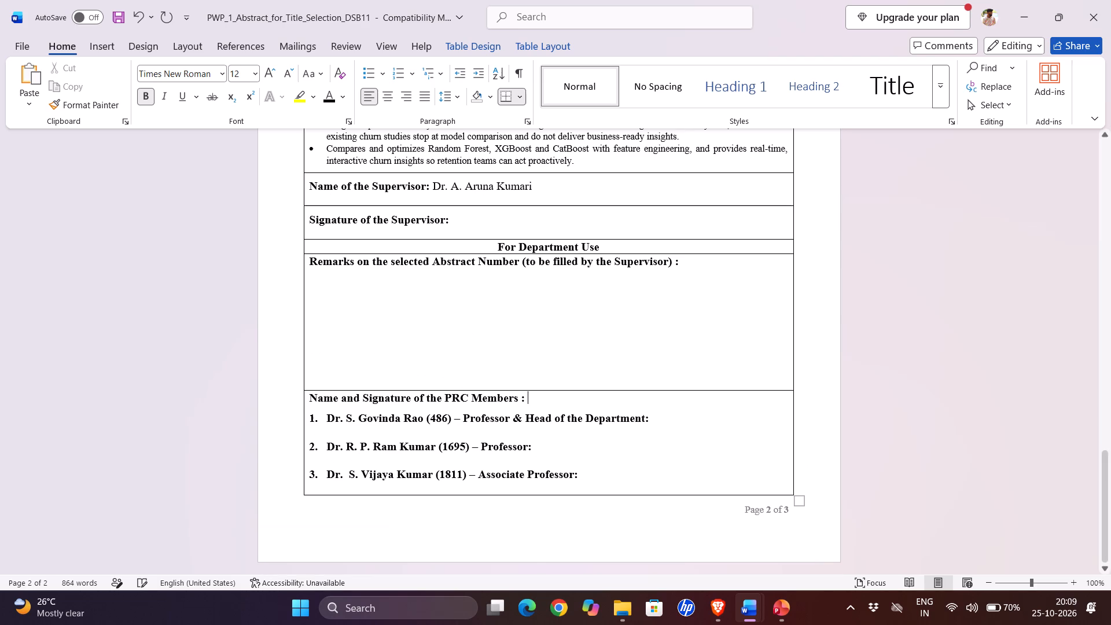
Delete the whole tentative project title of Proposed Abstract - 1, leaving its cell empty for a new title.
scroll(380, 355, up, 3)
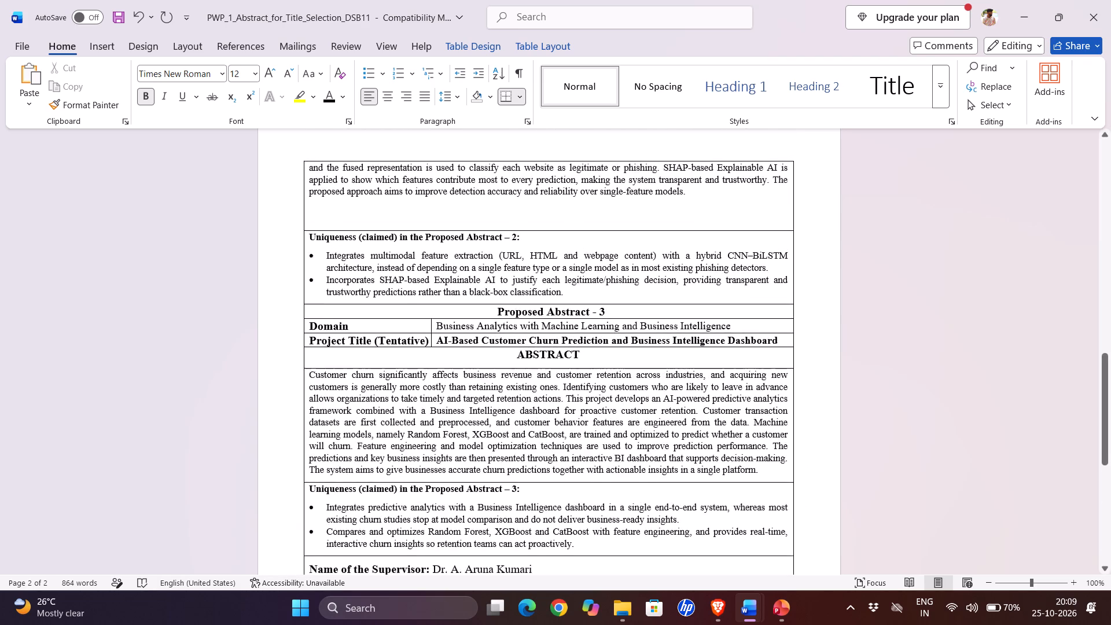
scroll(380, 355, up, 3)
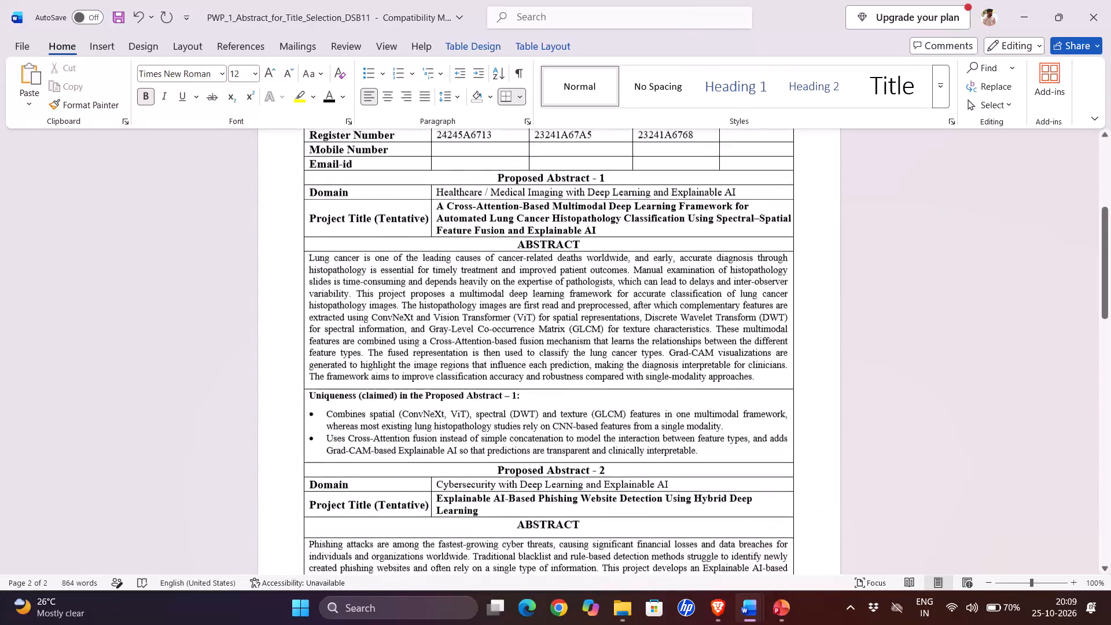
scroll(380, 355, up, 1)
drag(605, 399, 472, 382)
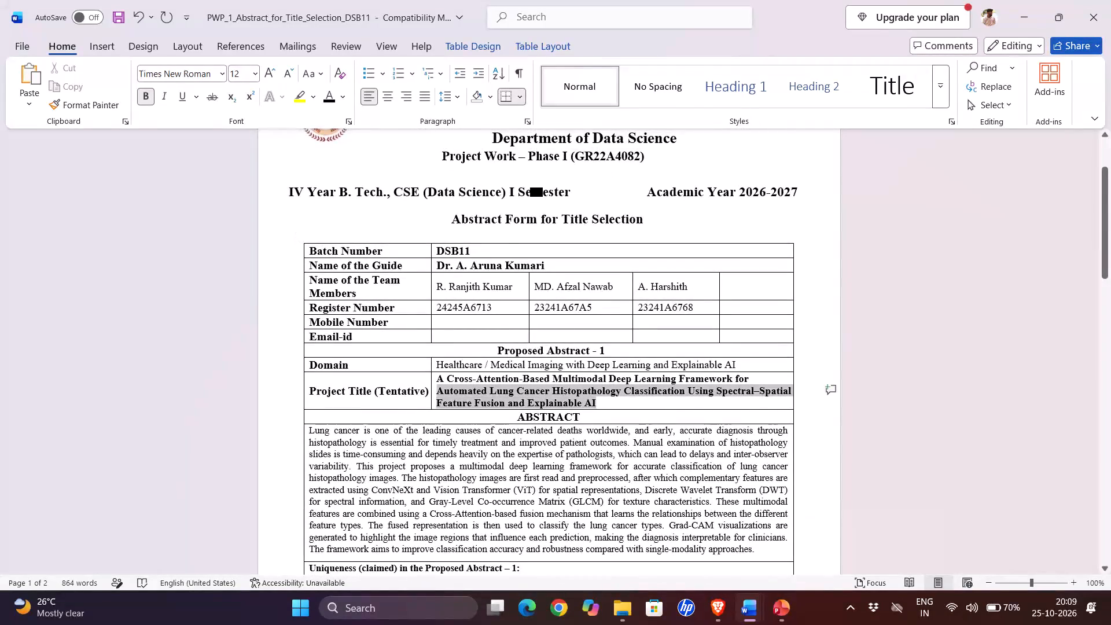
drag(472, 382, 461, 383)
key(BackSpace)
key(BackSpace)
key(BackSpace)
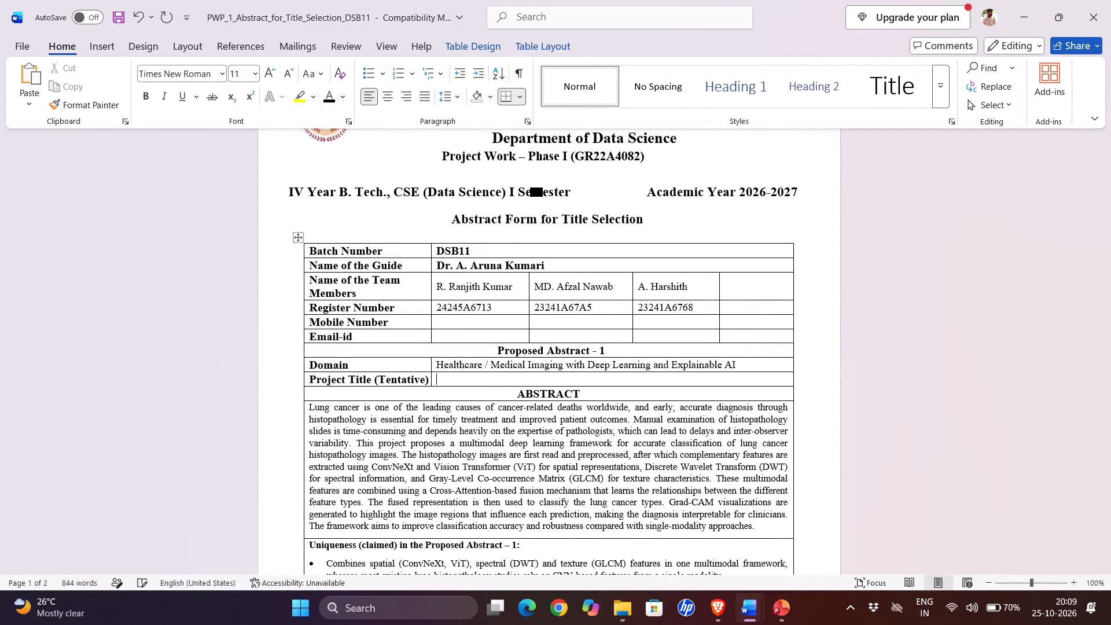
Copy "Multimodal Framework for Lung Cancer Histopathology Classification" from the PowerPoint title slide into the form's empty project title cell, without a trailing blank line.
click(723, 552)
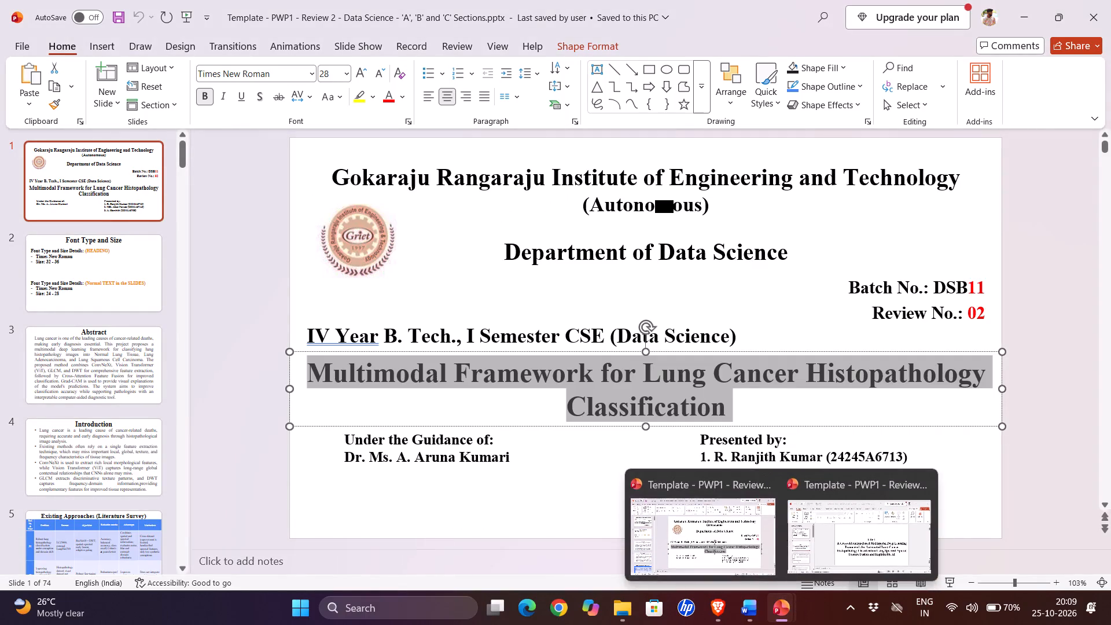
right_click(702, 383)
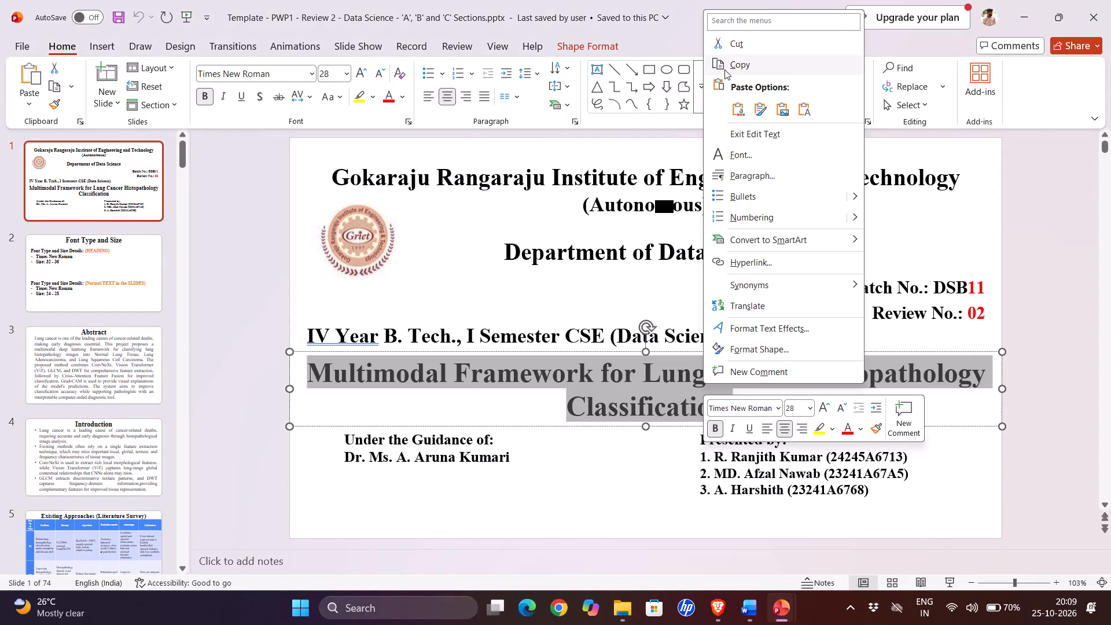
click(724, 69)
click(740, 601)
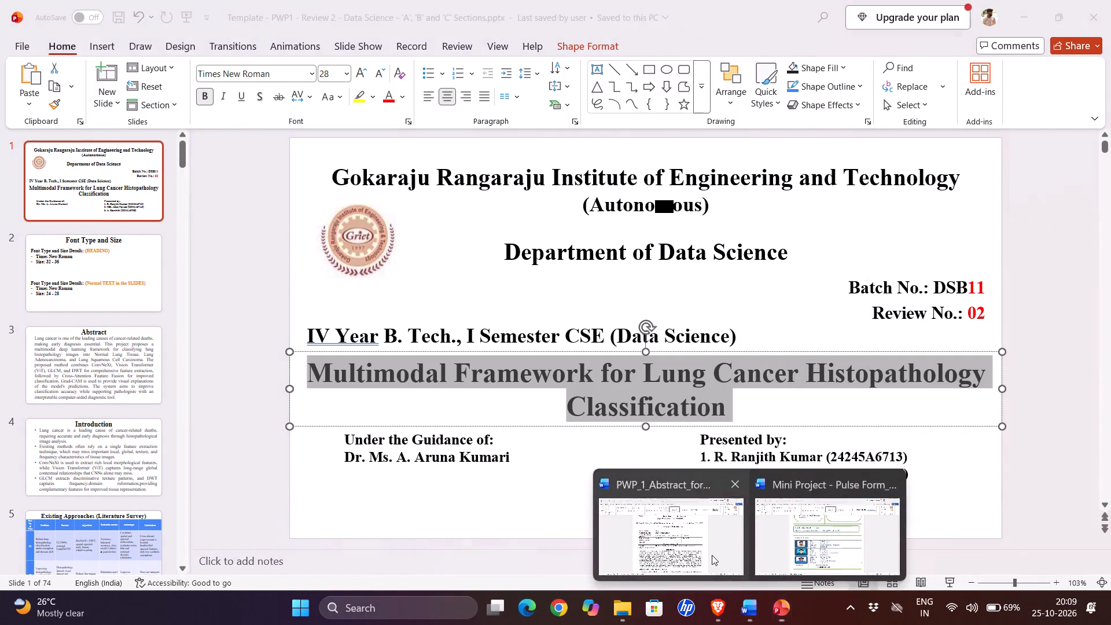
click(712, 555)
key(ctrl+v)
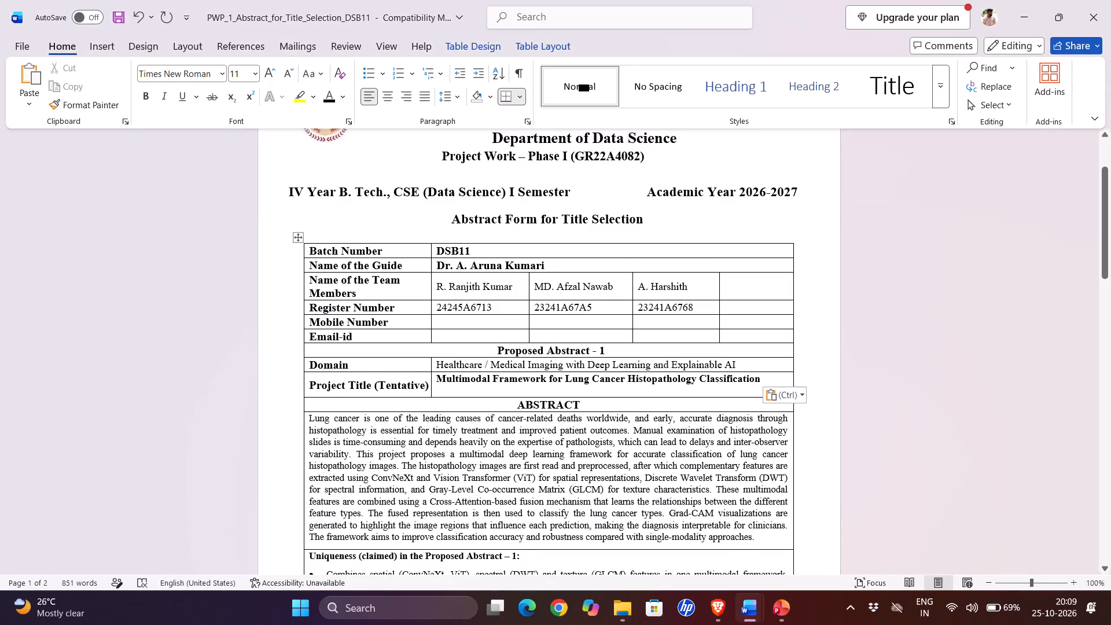
key(BackSpace)
Shorten the Name of the Supervisor row by moving its lower border up close to the text.
scroll(560, 420, down, 7)
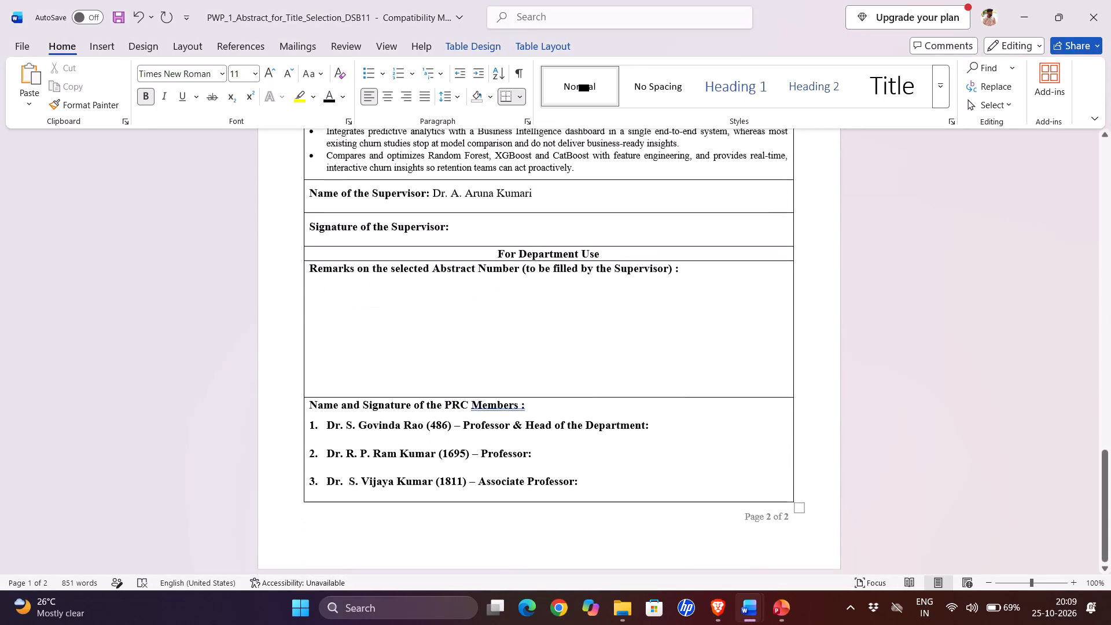
scroll(560, 420, down, 1)
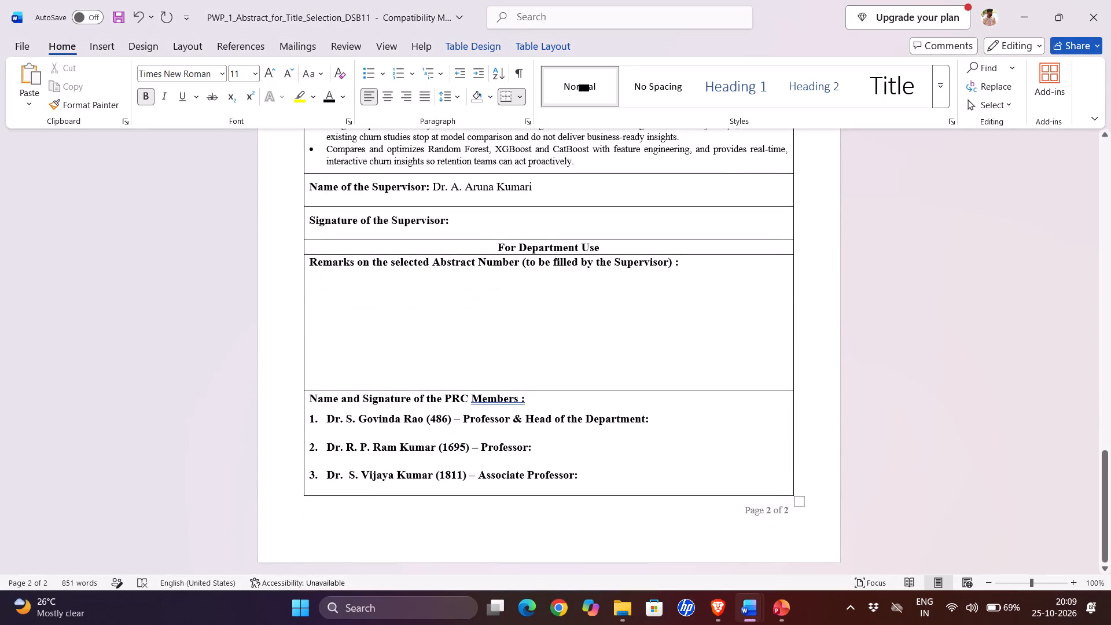
scroll(560, 420, up, 2)
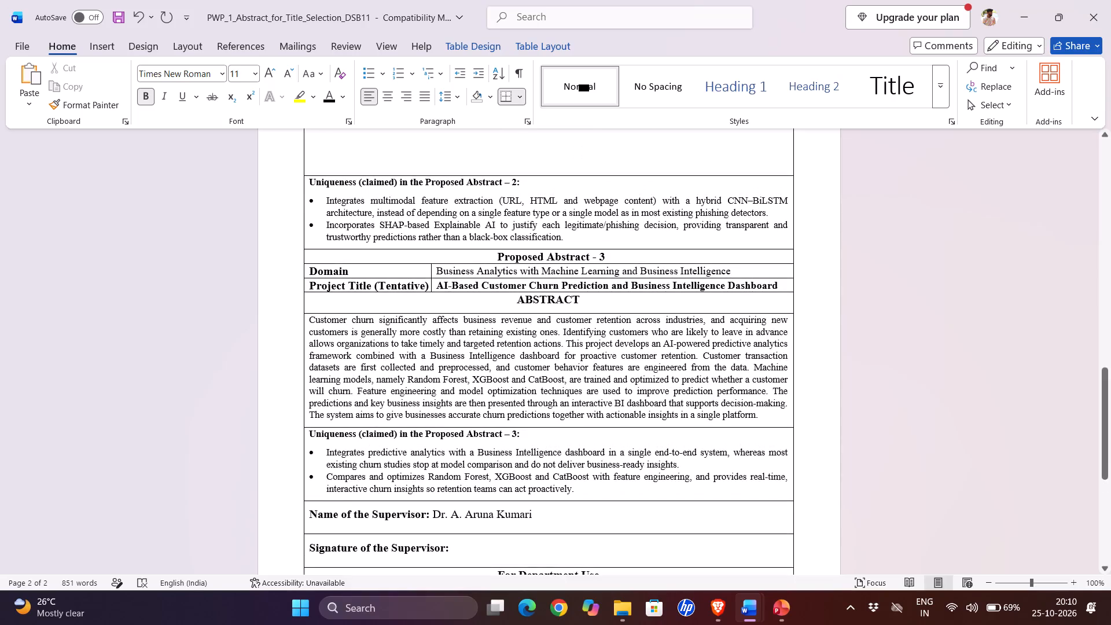
drag(389, 535, 392, 521)
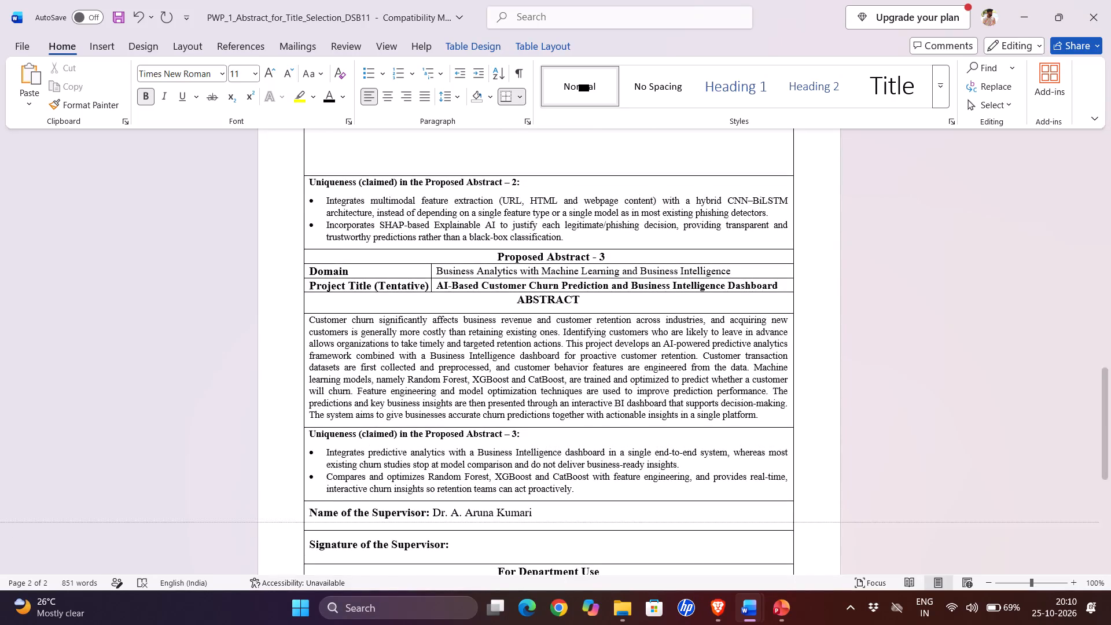
drag(392, 521, 394, 517)
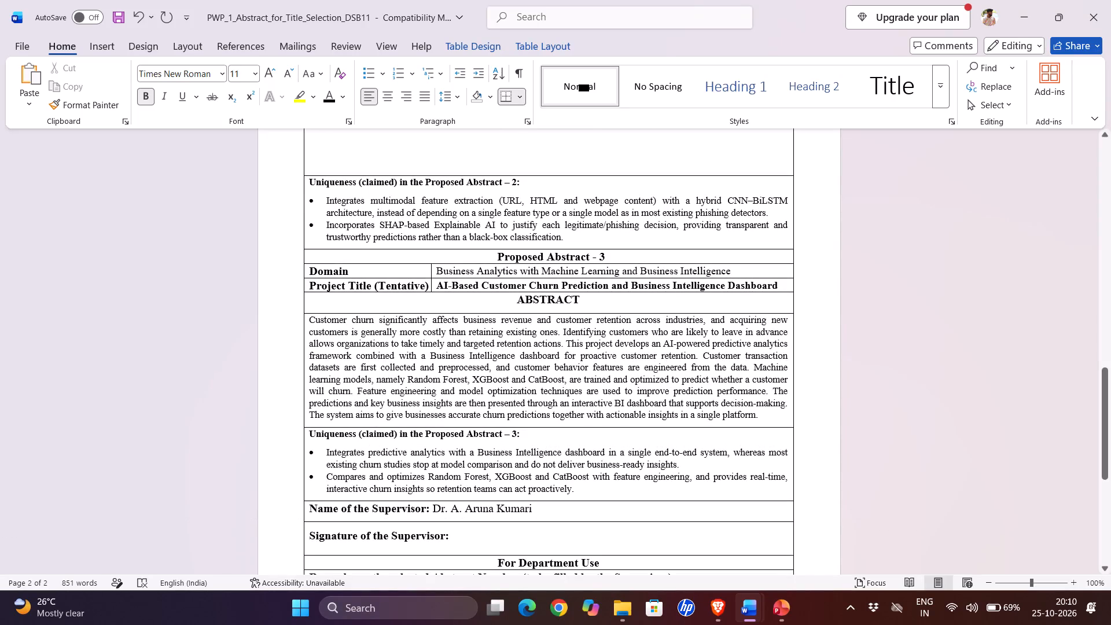
click(409, 555)
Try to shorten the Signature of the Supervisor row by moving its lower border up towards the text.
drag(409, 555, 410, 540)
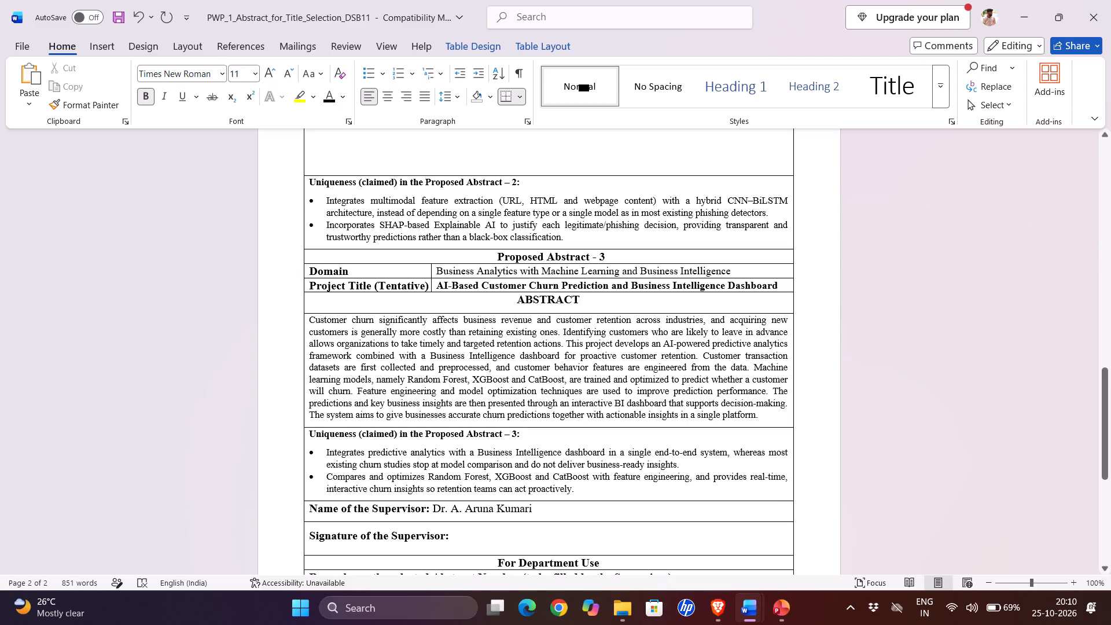
Shorten the Proposed Abstract - 2 text row by moving its lower border up to just below the last line on page 2.
scroll(410, 540, up, 2)
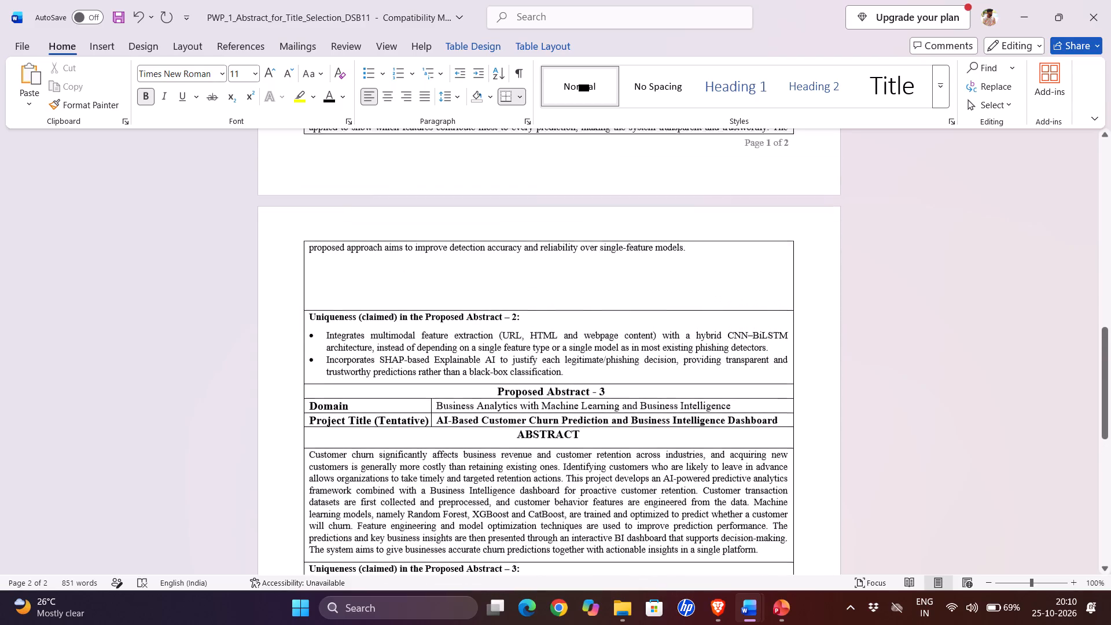
scroll(410, 540, up, 1)
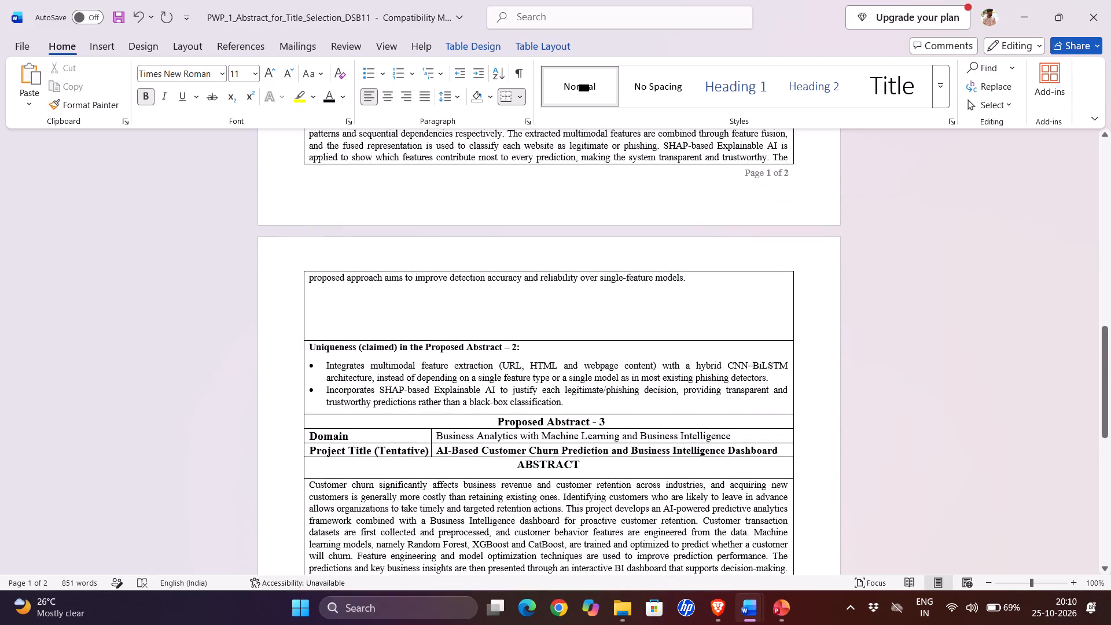
drag(422, 342, 431, 306)
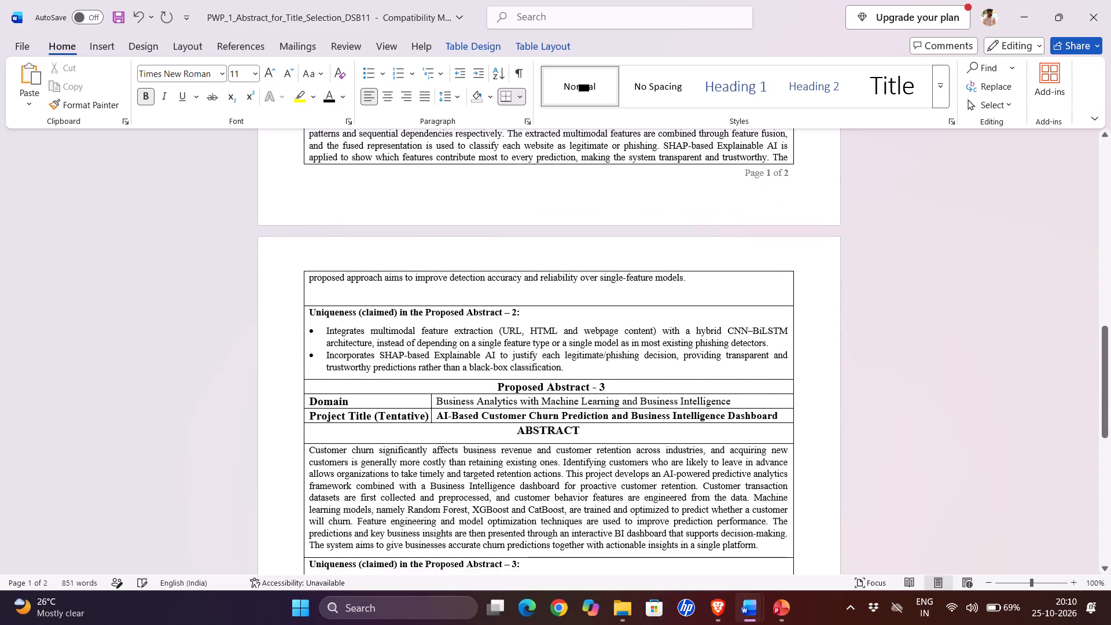
click(446, 305)
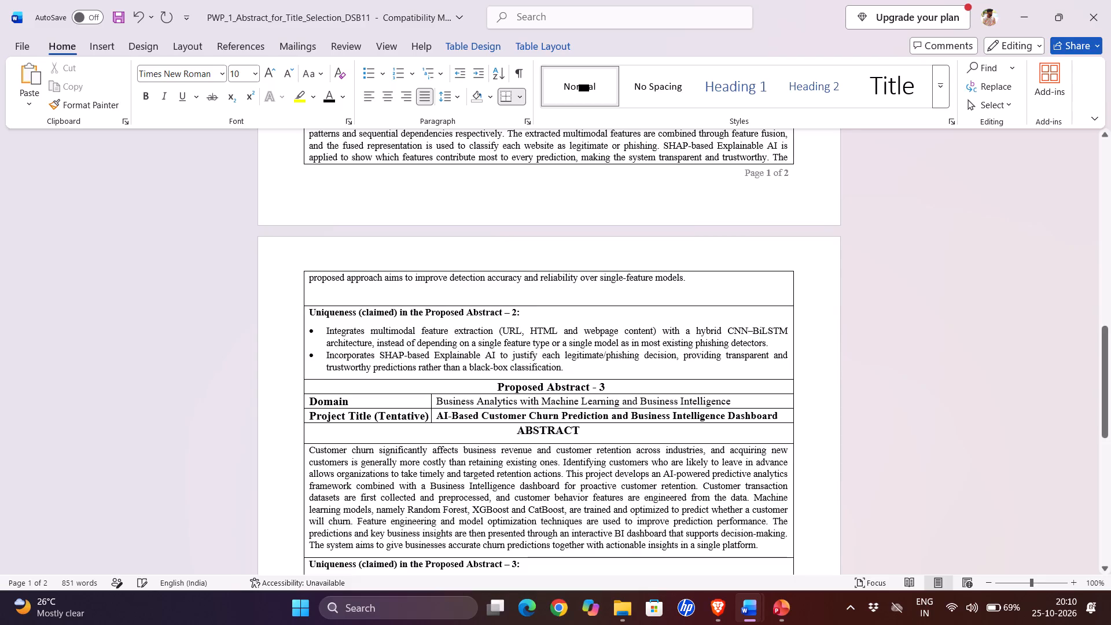
drag(442, 306, 447, 286)
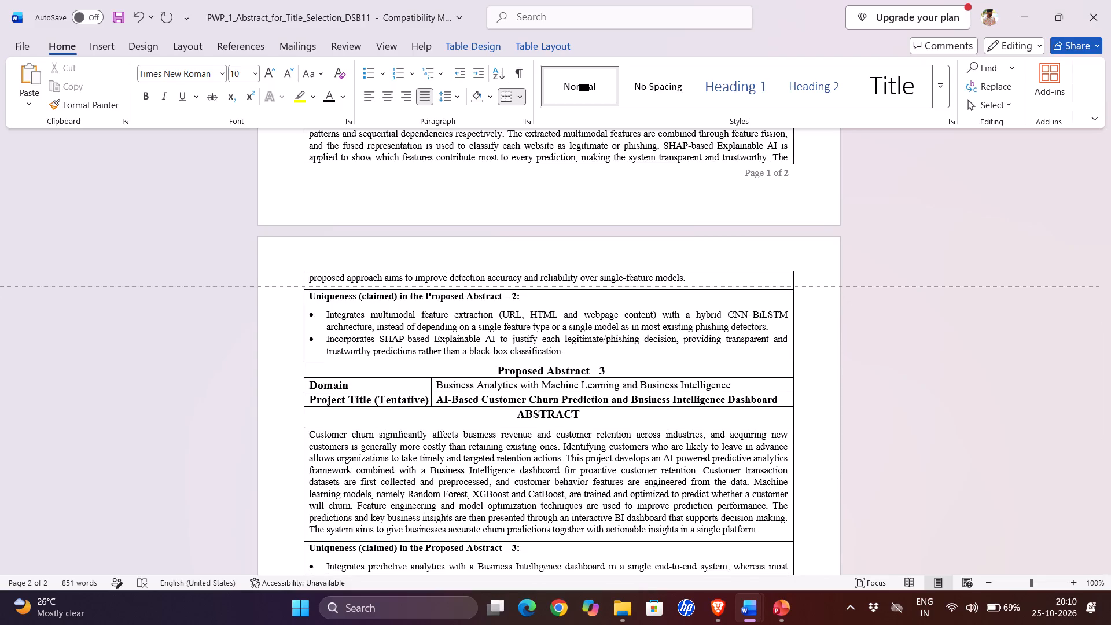
drag(447, 286, 448, 285)
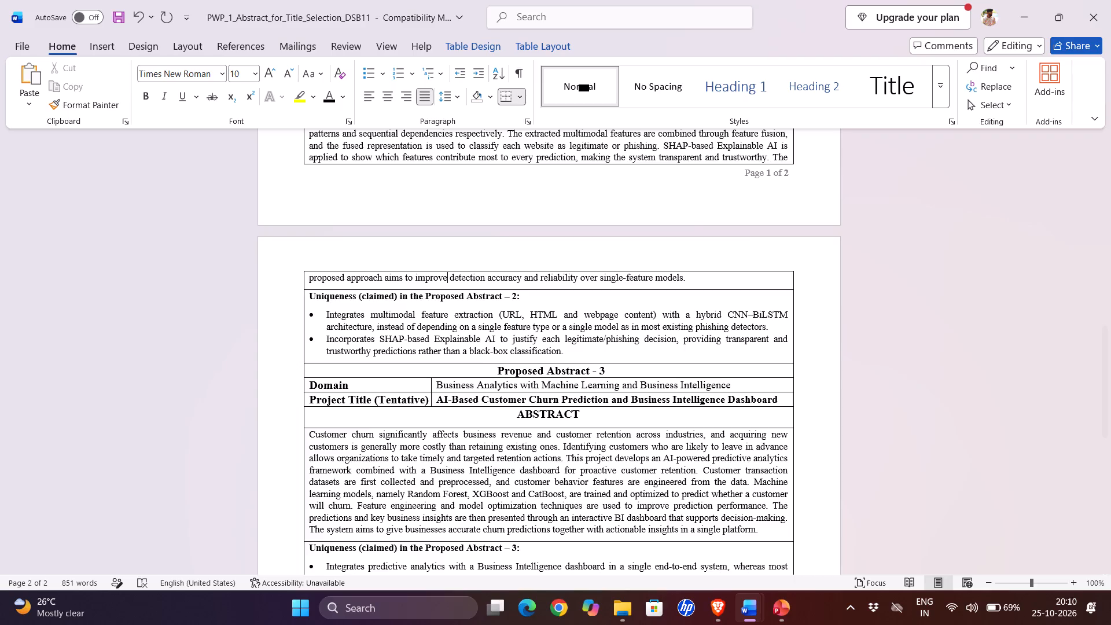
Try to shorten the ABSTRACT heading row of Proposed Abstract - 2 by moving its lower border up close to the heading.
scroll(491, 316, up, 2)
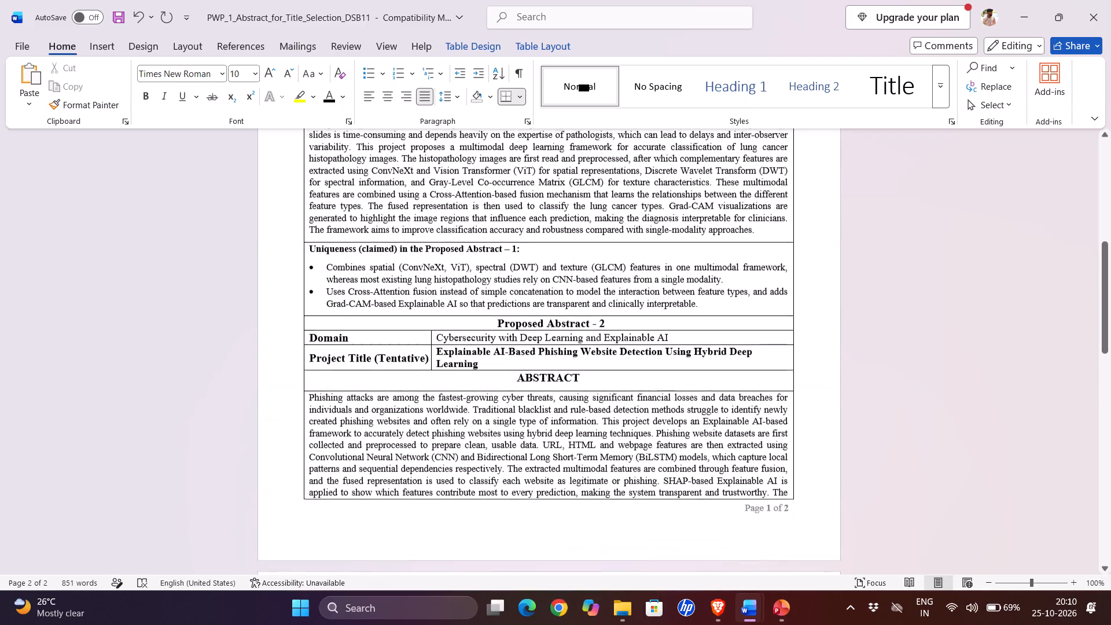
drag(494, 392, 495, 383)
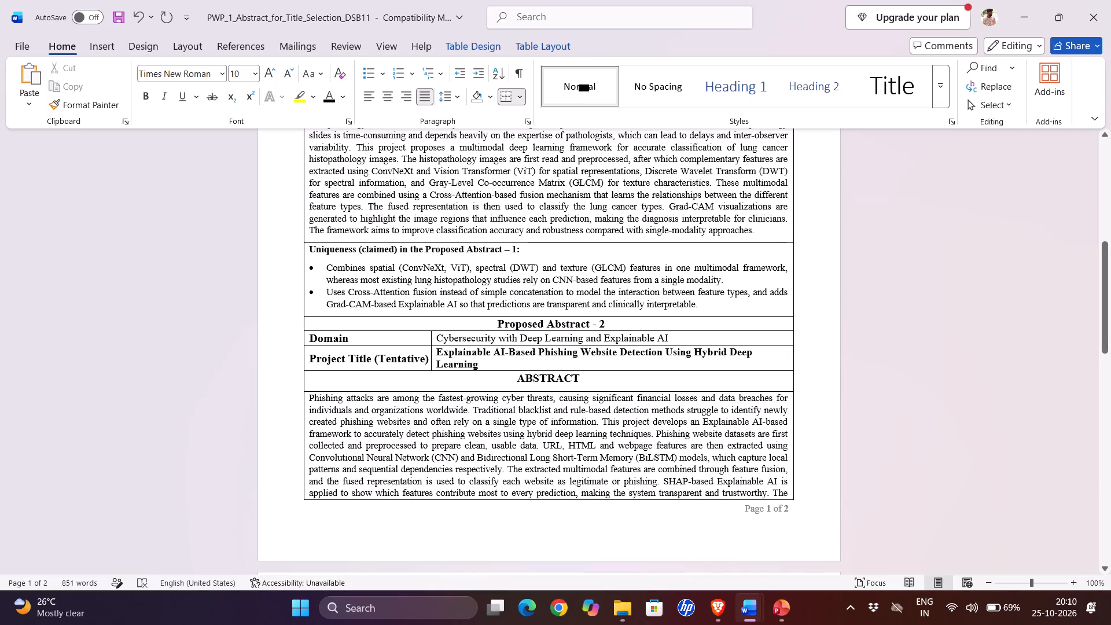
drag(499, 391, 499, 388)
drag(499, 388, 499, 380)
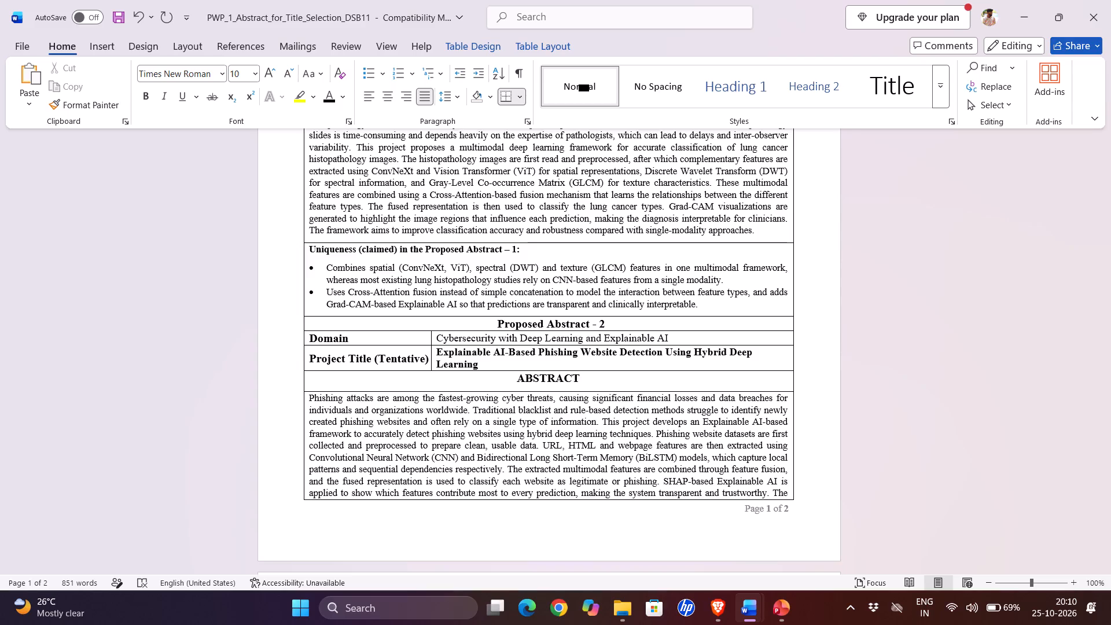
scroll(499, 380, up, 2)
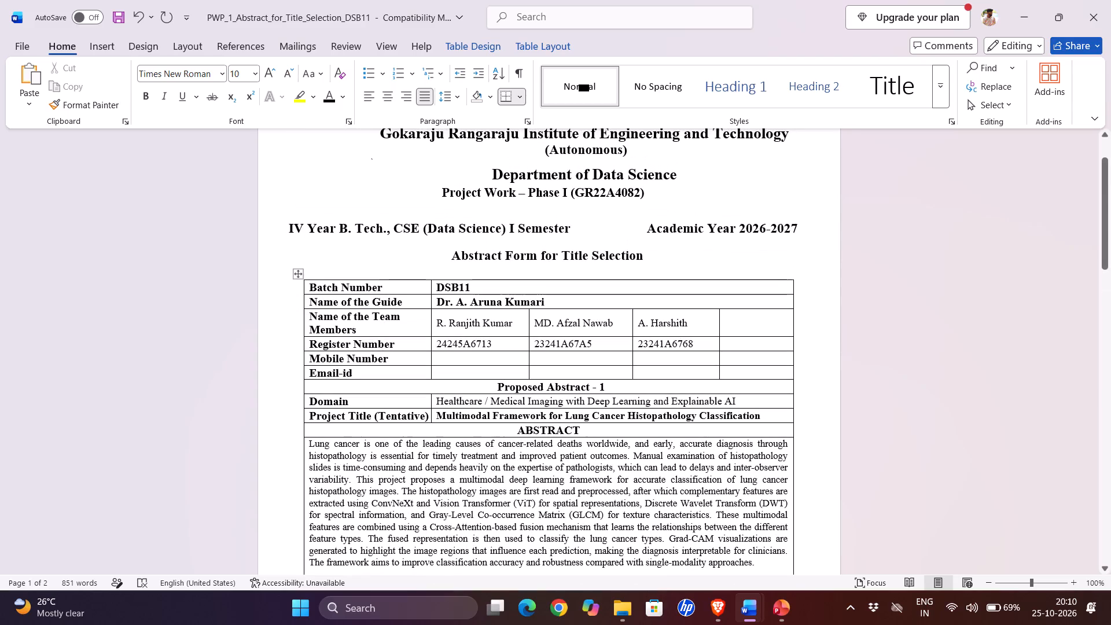
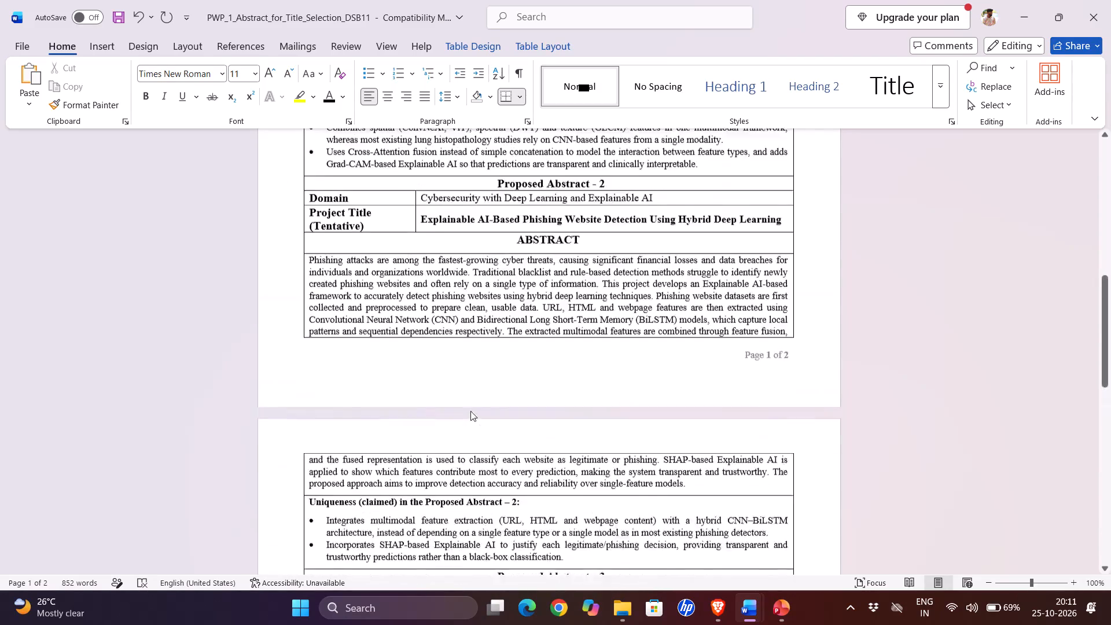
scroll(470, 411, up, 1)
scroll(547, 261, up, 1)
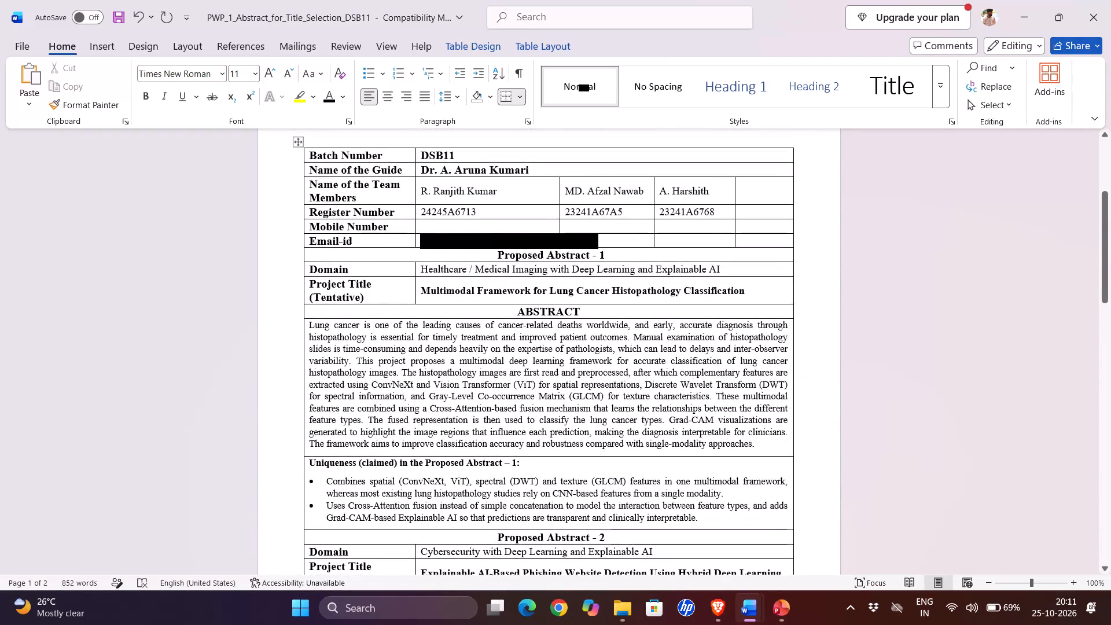
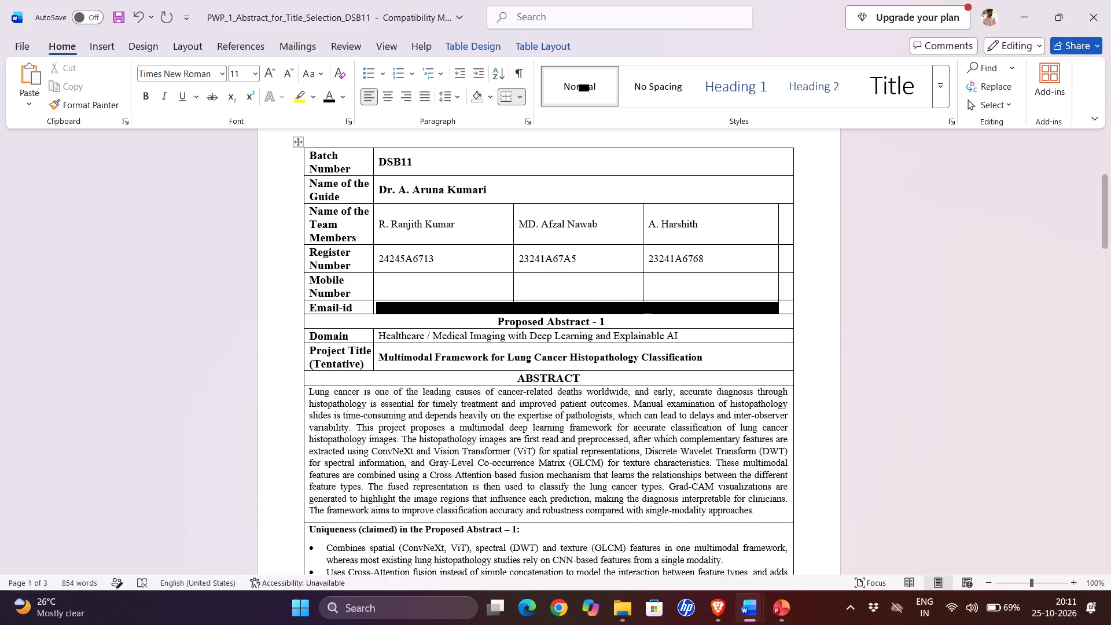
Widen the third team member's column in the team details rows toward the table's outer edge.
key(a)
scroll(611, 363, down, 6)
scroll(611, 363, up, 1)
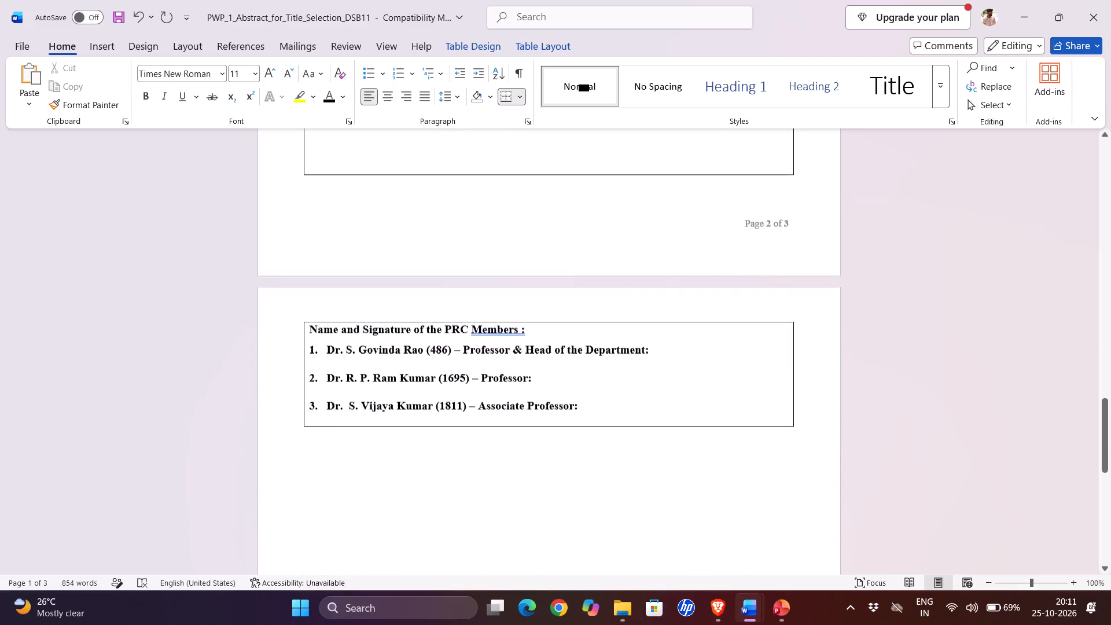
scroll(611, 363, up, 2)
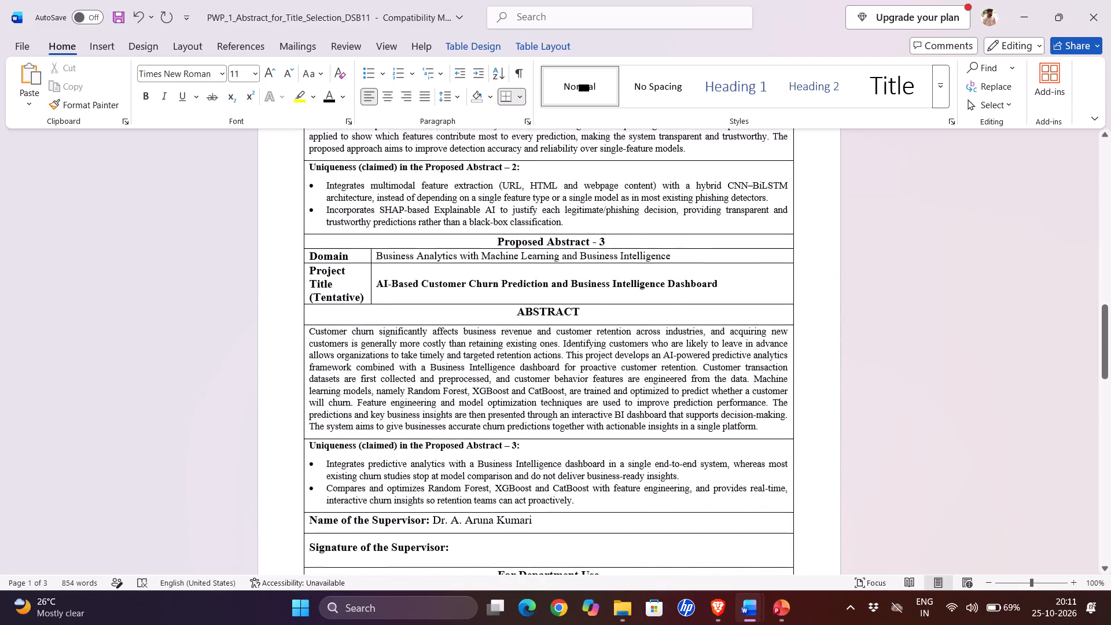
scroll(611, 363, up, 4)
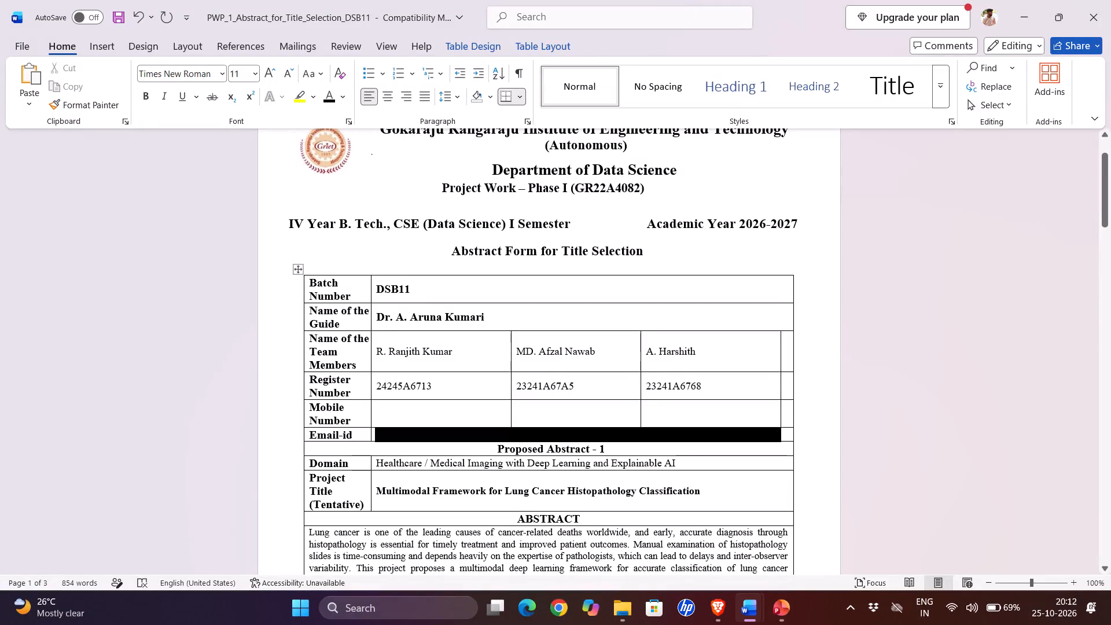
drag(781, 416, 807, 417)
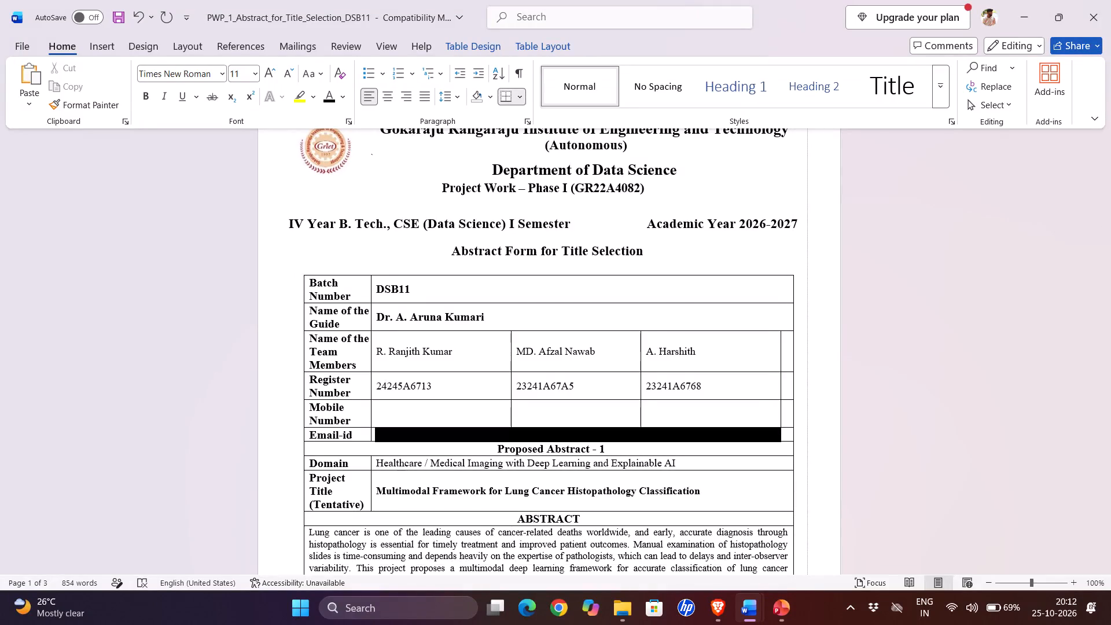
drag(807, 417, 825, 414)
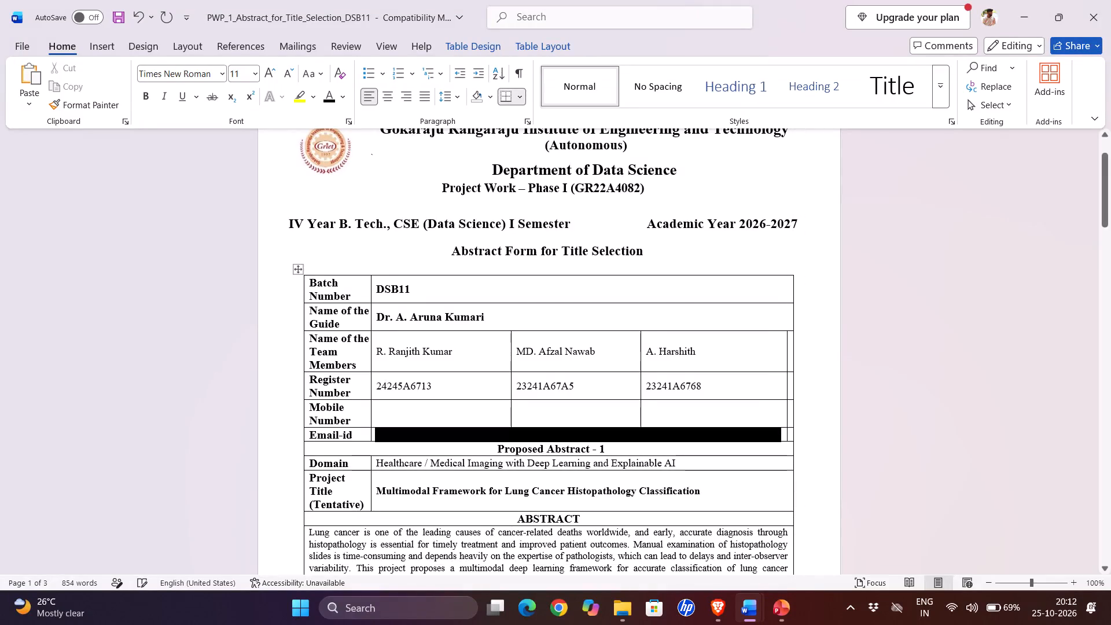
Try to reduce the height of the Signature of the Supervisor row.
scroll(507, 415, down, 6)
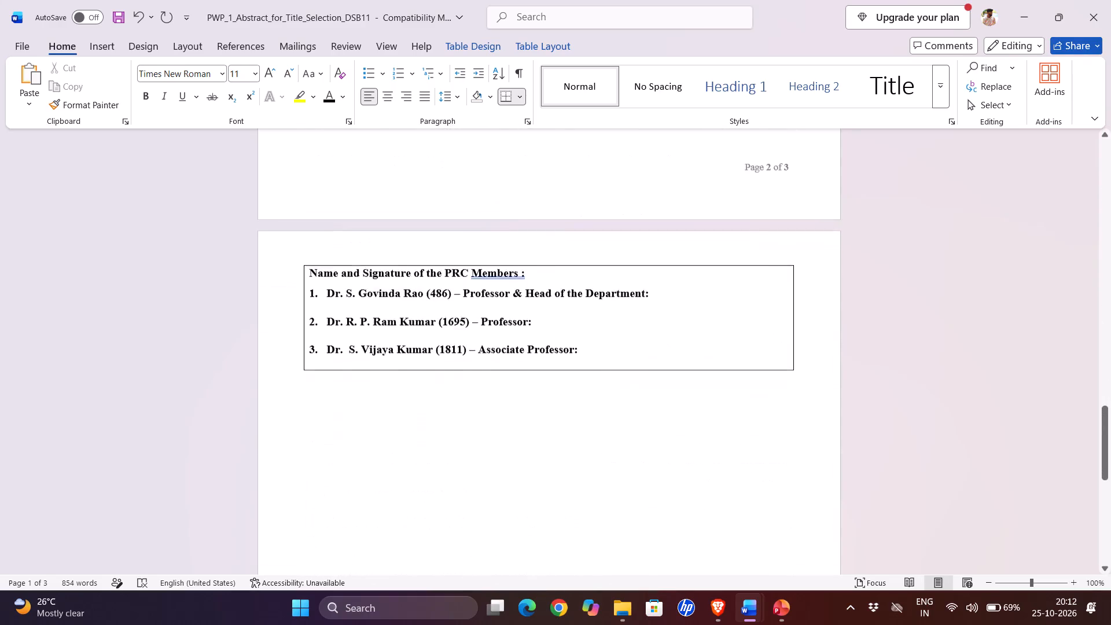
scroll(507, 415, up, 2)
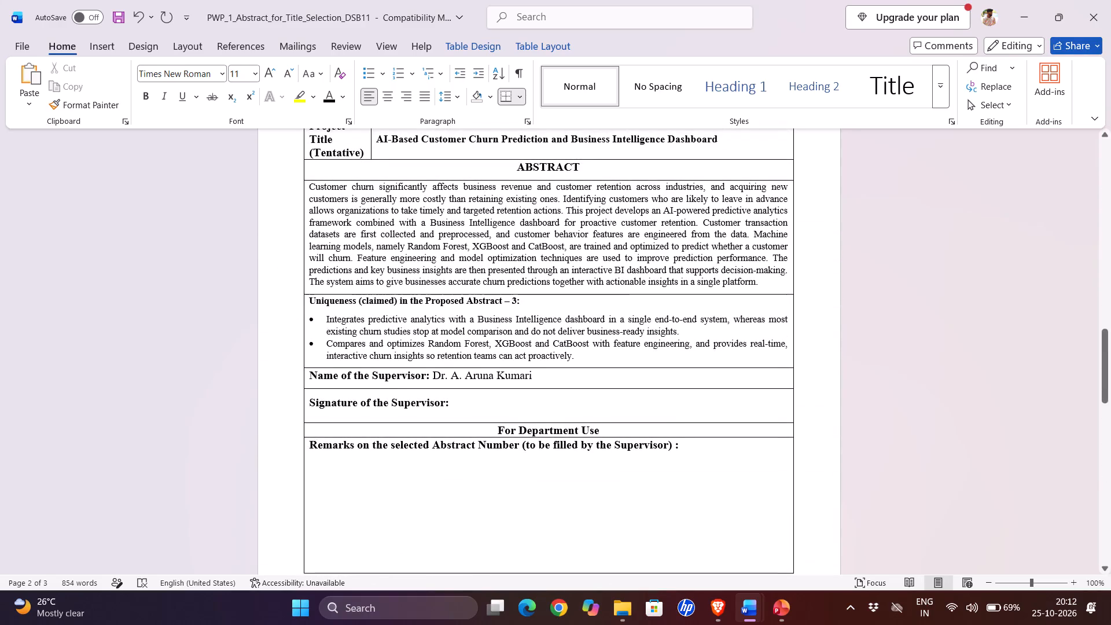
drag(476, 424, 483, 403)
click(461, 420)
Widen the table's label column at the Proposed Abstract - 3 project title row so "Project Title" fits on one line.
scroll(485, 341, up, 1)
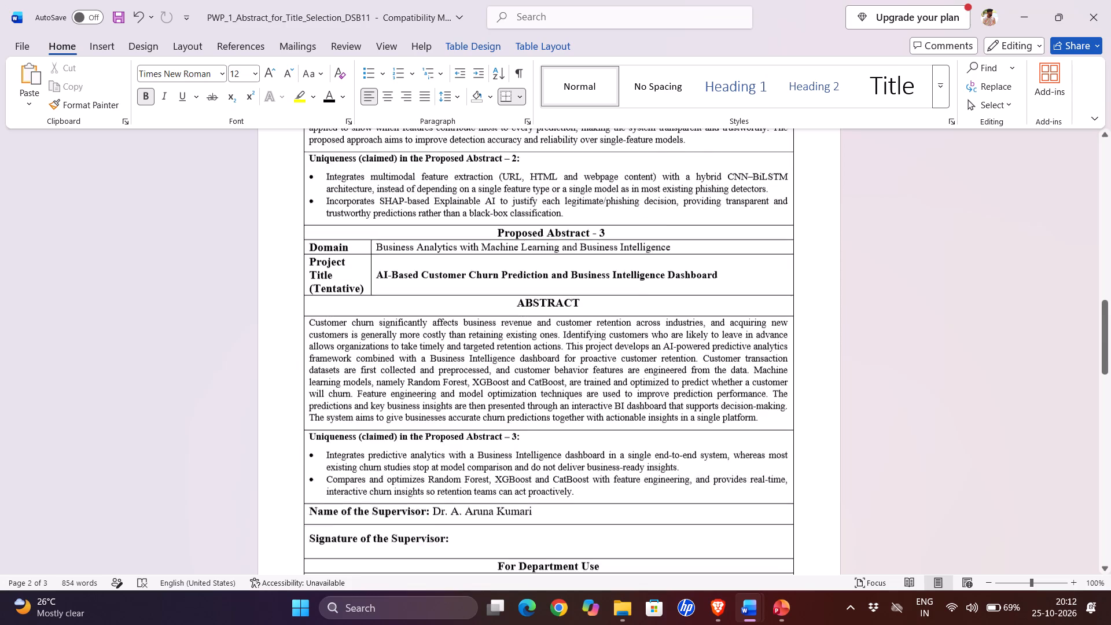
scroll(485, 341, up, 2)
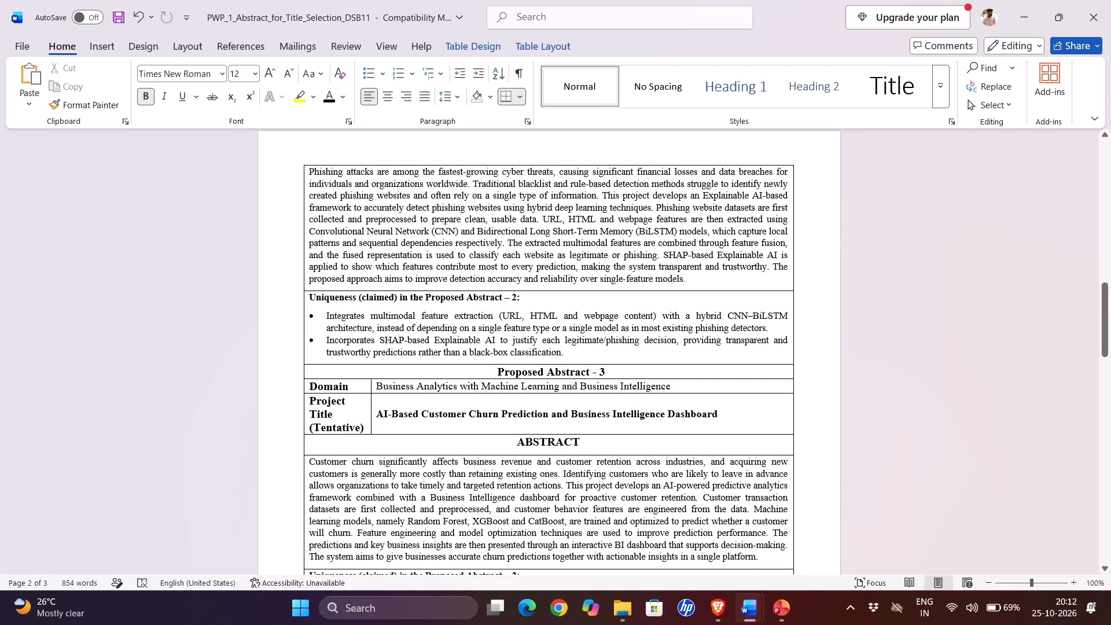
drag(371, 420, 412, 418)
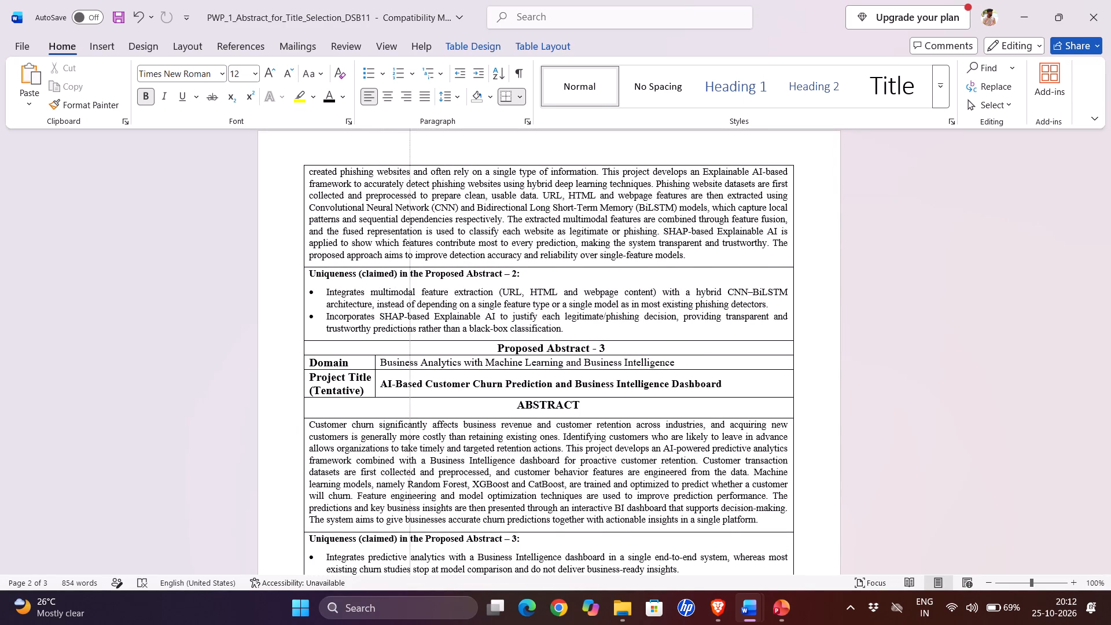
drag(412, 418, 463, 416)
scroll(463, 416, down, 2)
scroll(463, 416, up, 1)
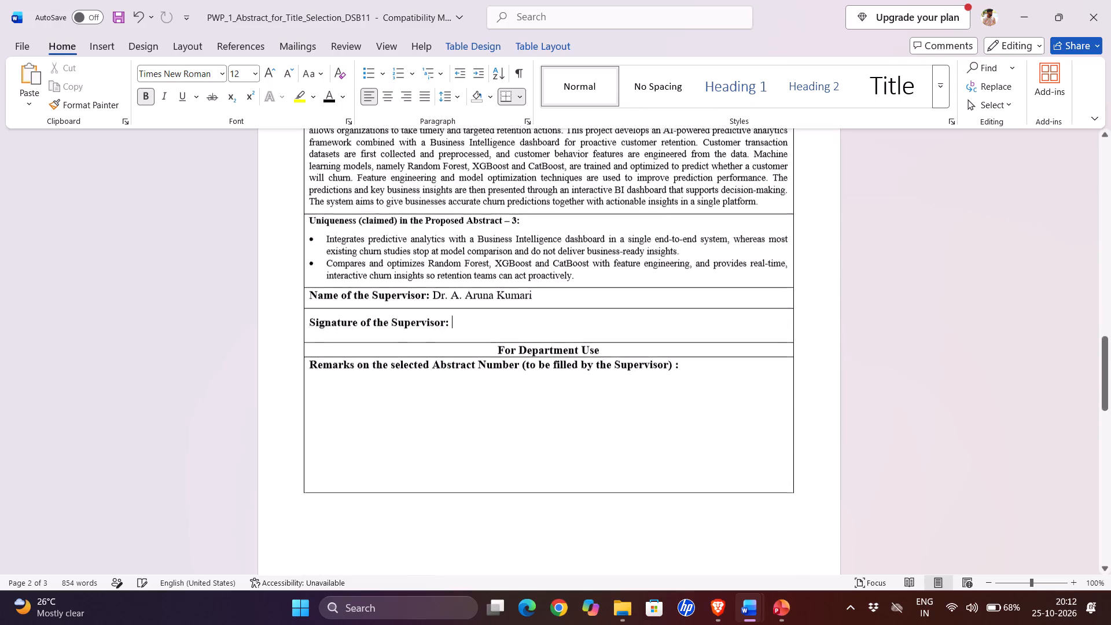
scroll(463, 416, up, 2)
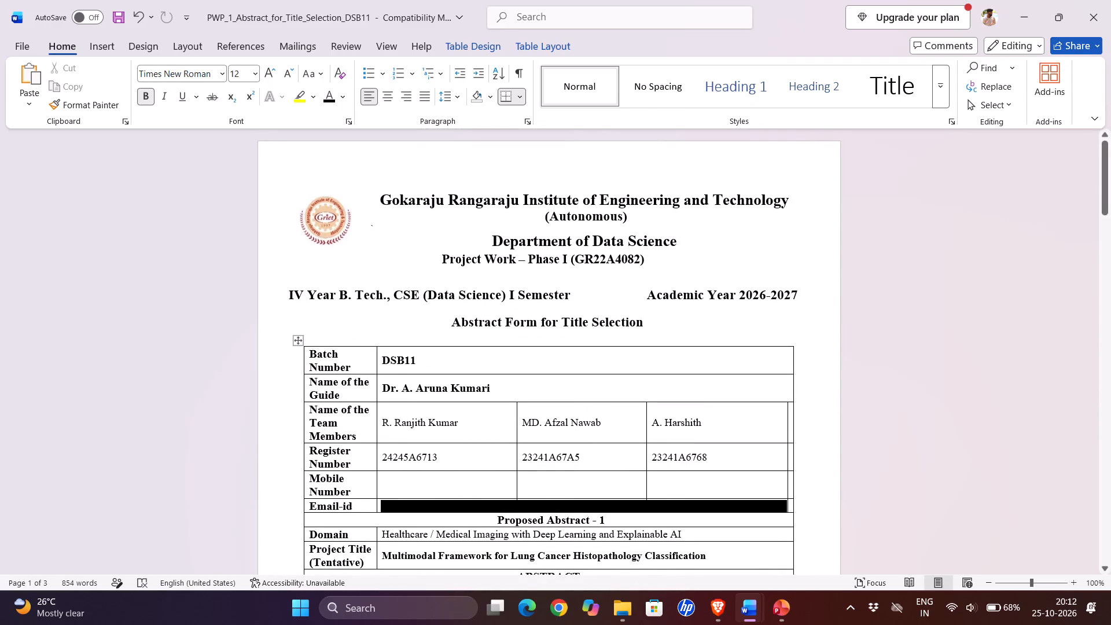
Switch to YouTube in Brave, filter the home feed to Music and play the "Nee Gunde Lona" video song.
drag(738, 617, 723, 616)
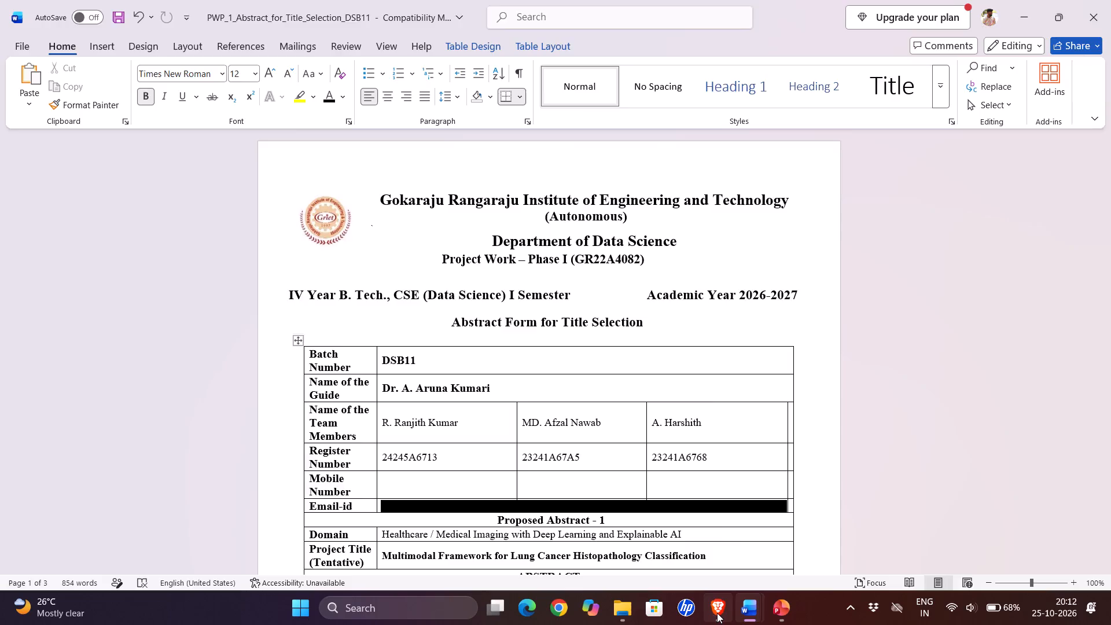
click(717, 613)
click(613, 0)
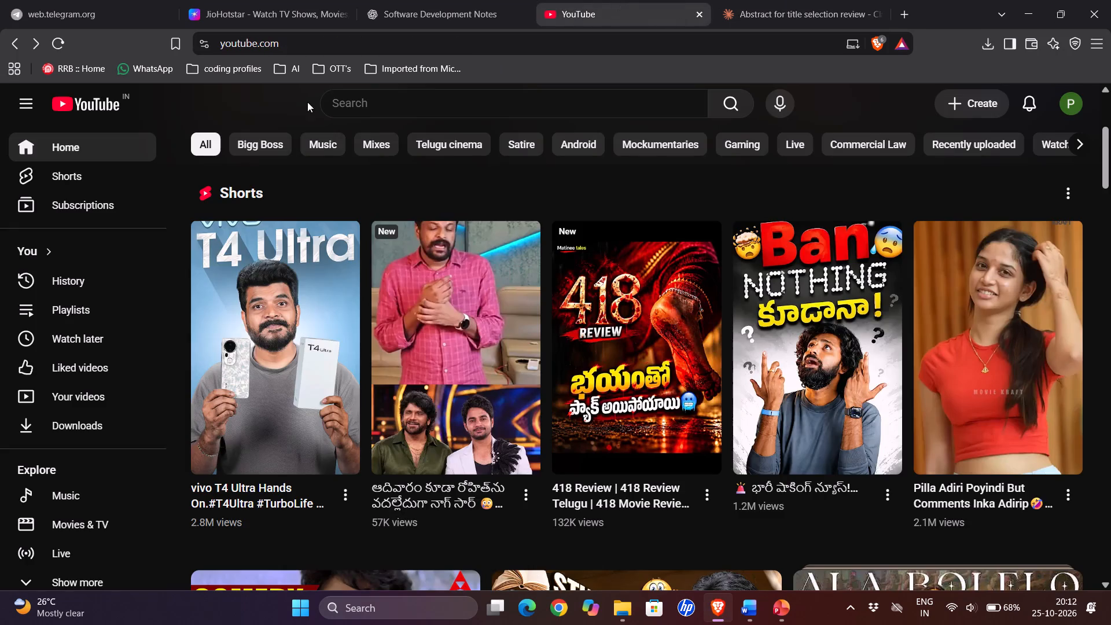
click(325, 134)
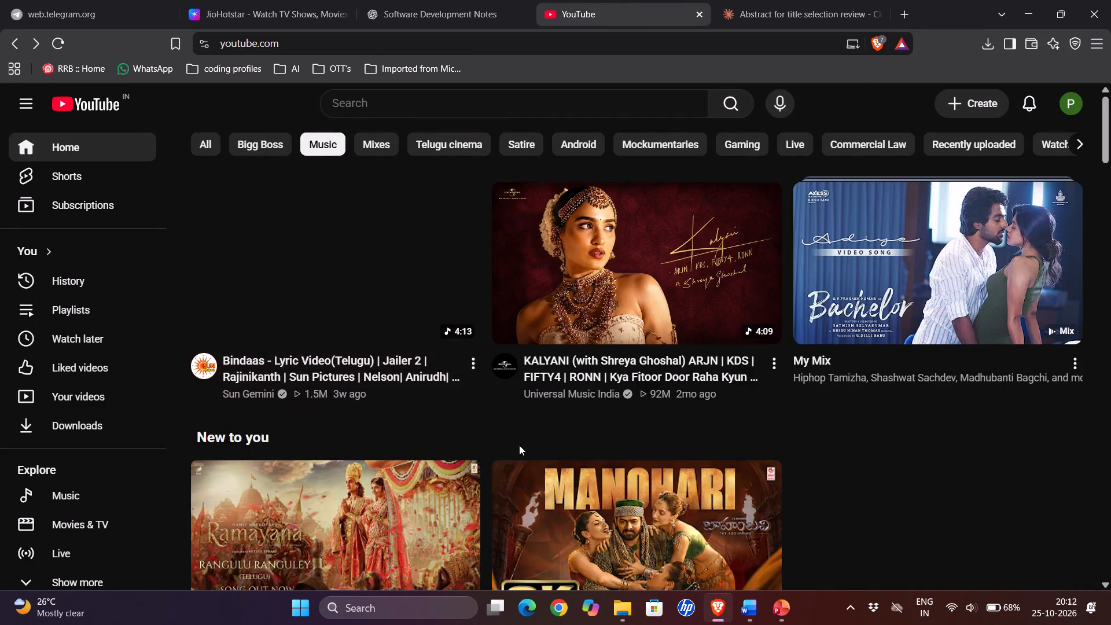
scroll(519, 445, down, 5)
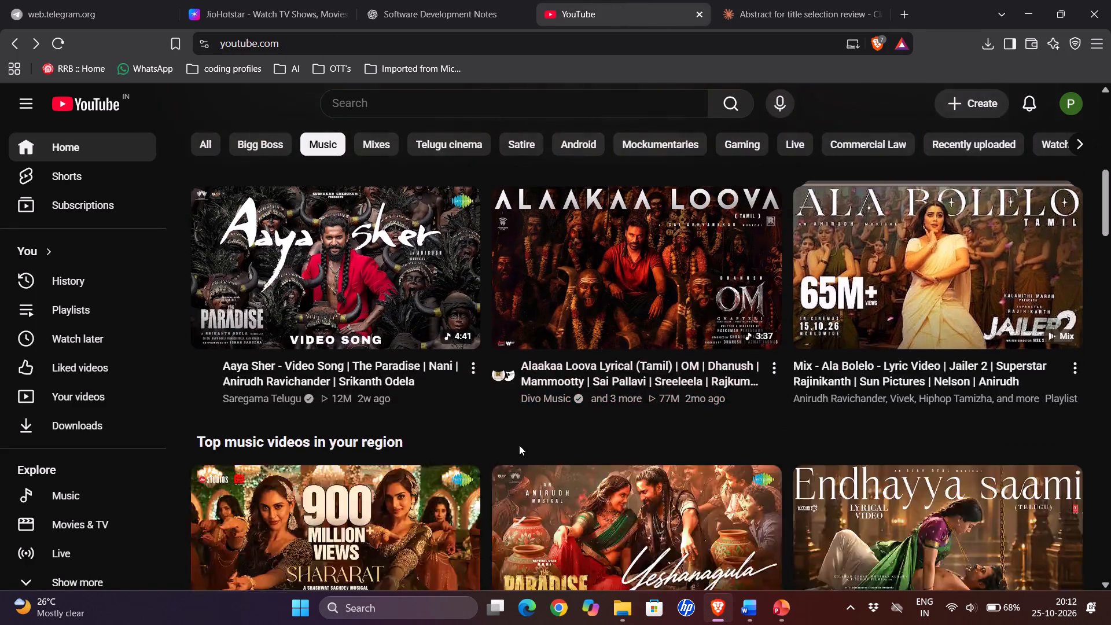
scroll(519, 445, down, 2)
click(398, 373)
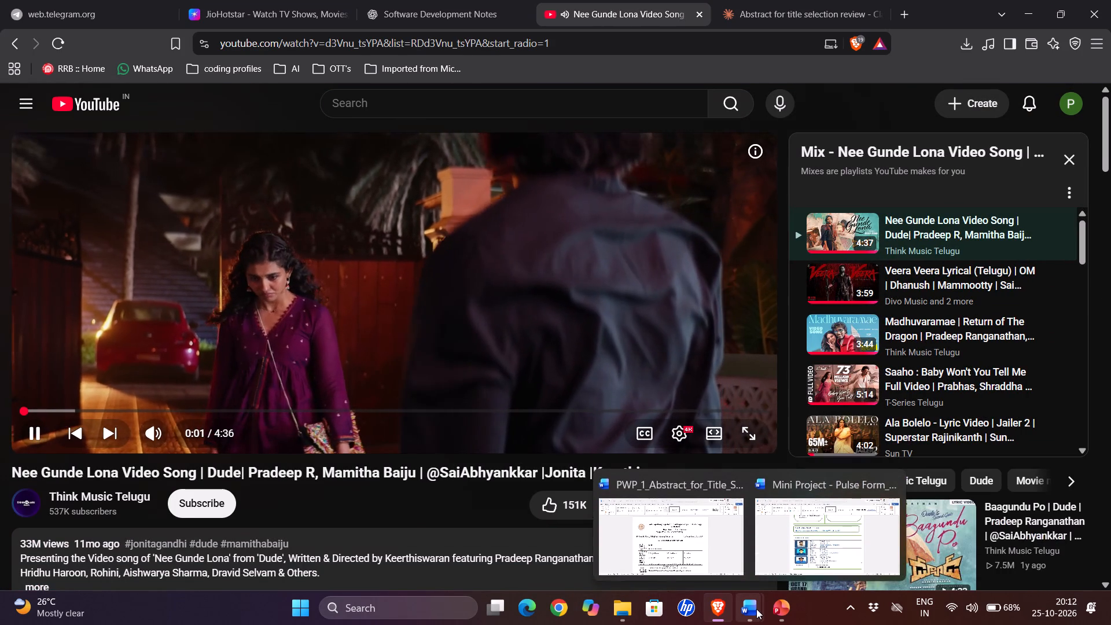
Return to the abstract form in Word and examine how the table spreads across its pages.
click(756, 609)
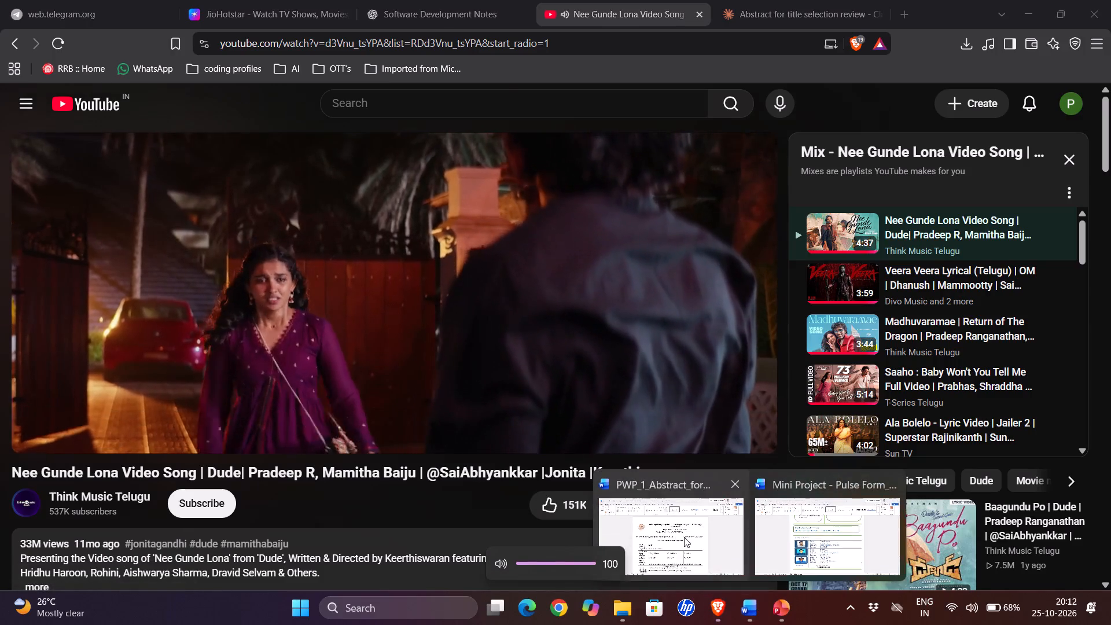
click(684, 537)
scroll(626, 460, down, 8)
scroll(626, 460, up, 3)
scroll(626, 460, down, 1)
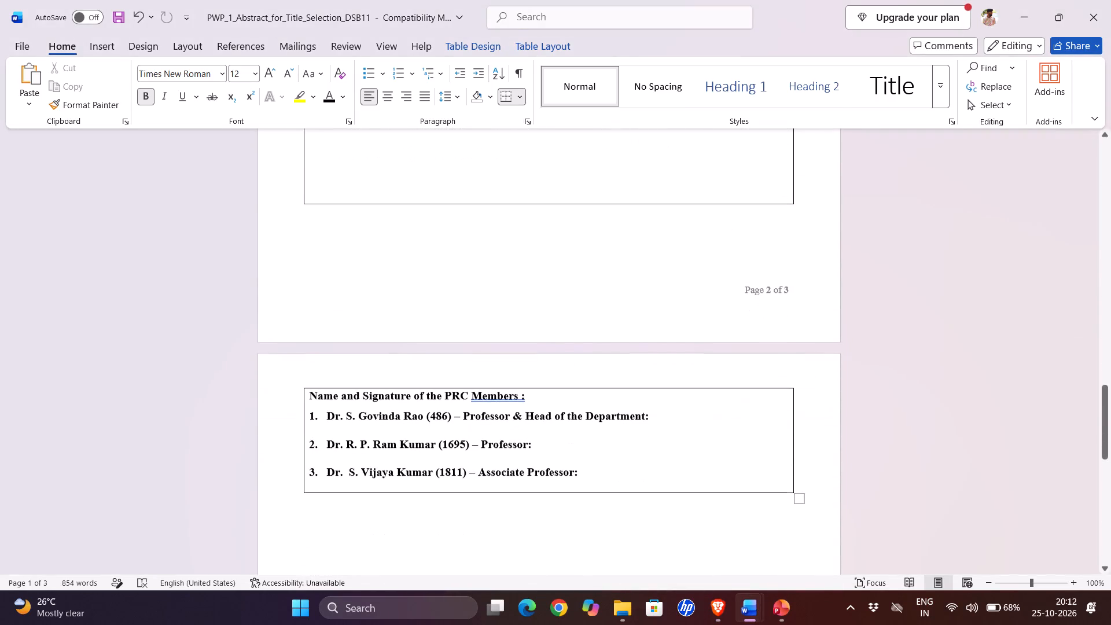
scroll(626, 460, up, 1)
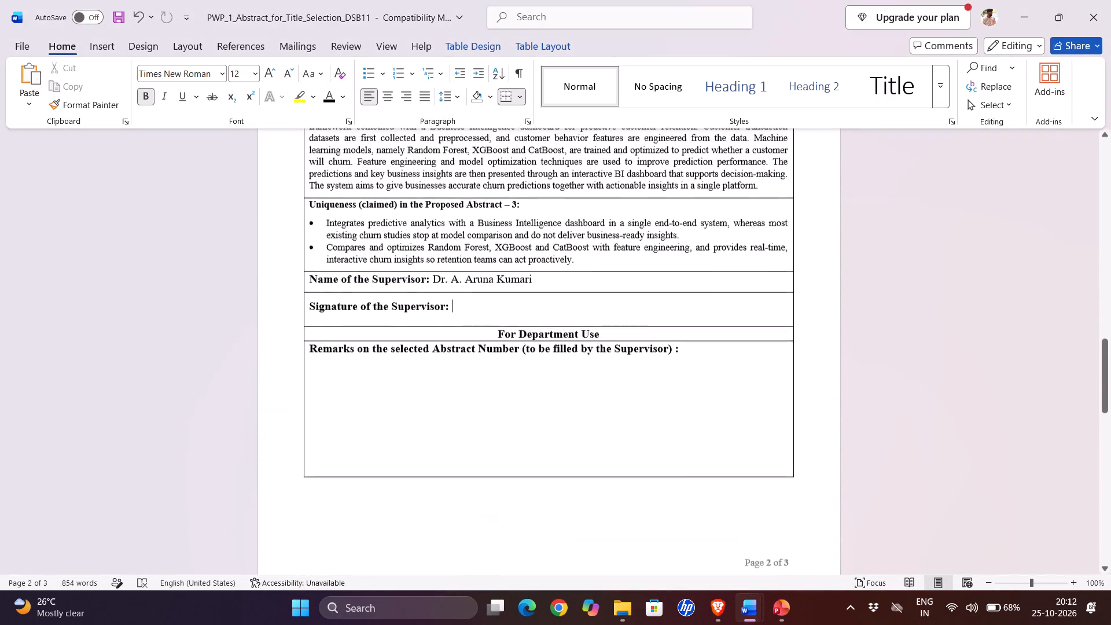
scroll(626, 460, up, 3)
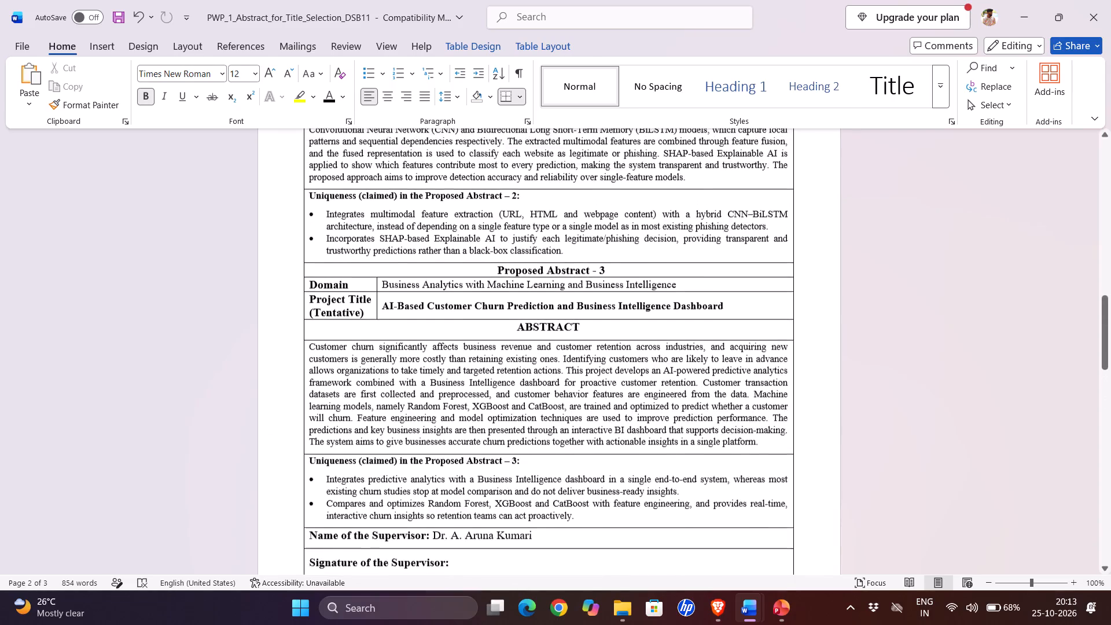
scroll(626, 460, up, 3)
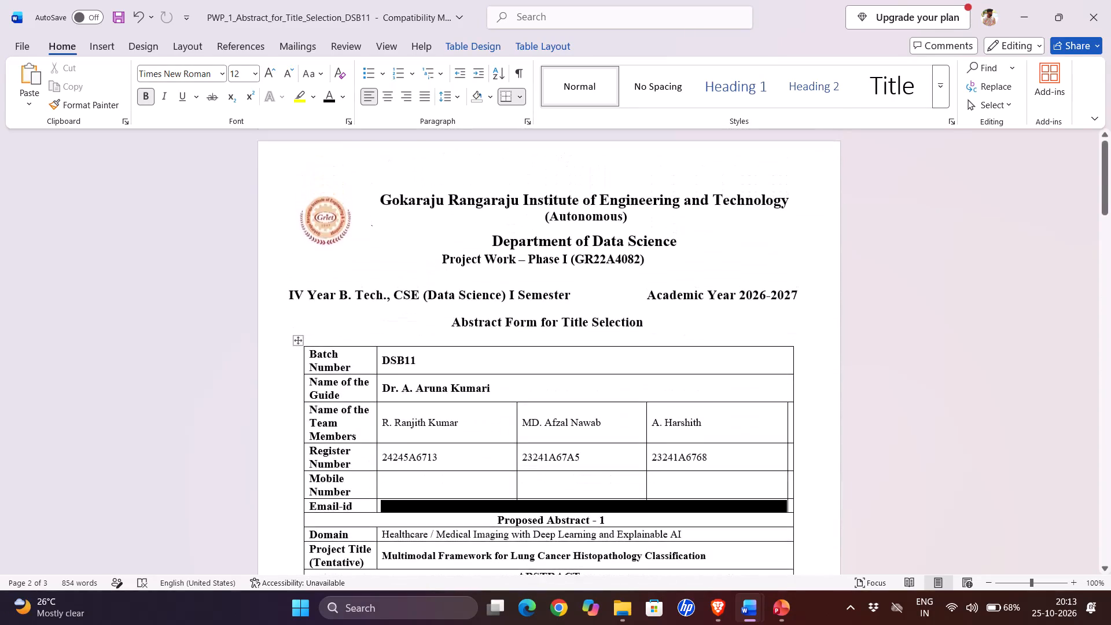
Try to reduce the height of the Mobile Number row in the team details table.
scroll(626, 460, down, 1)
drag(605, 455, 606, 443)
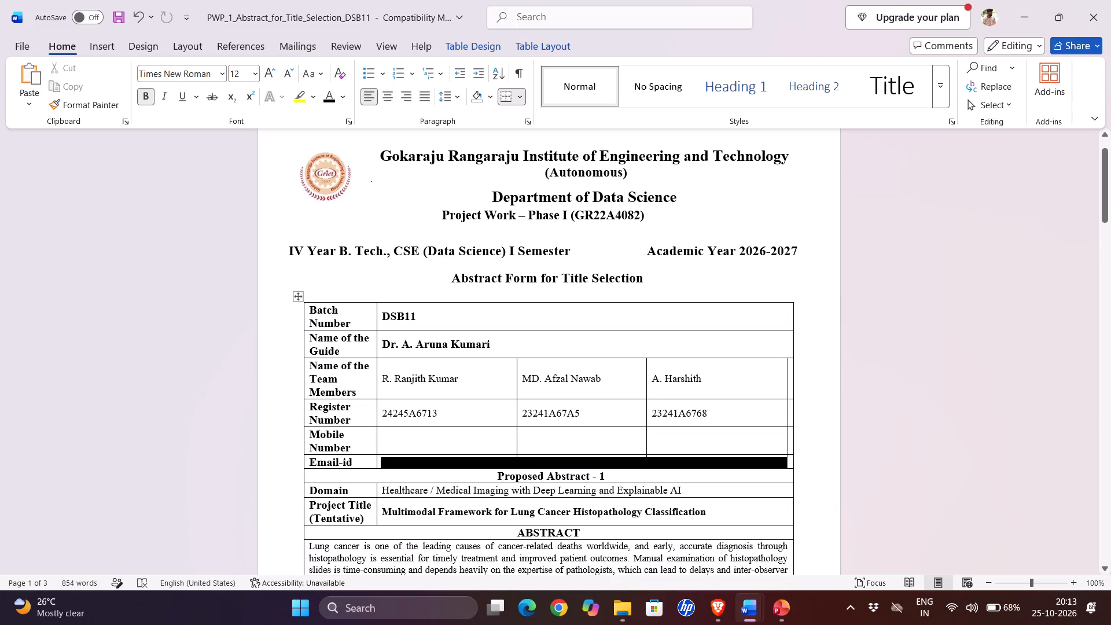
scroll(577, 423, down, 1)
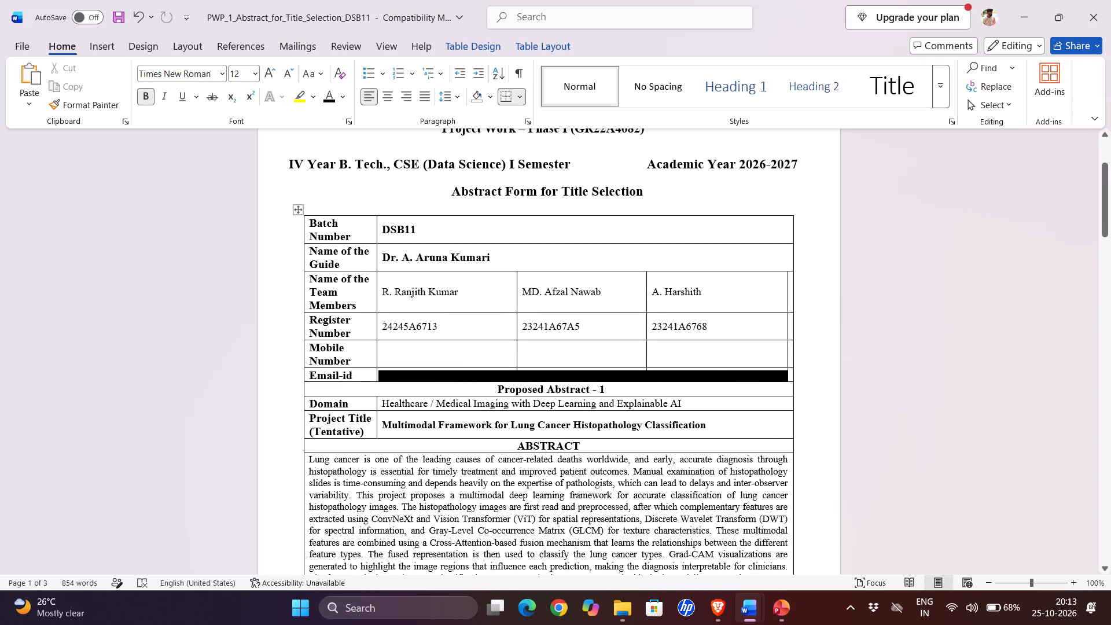
Undo the column resizing and the Email-id entries, going back to the version with an empty Email-id row.
key(ctrl+z)
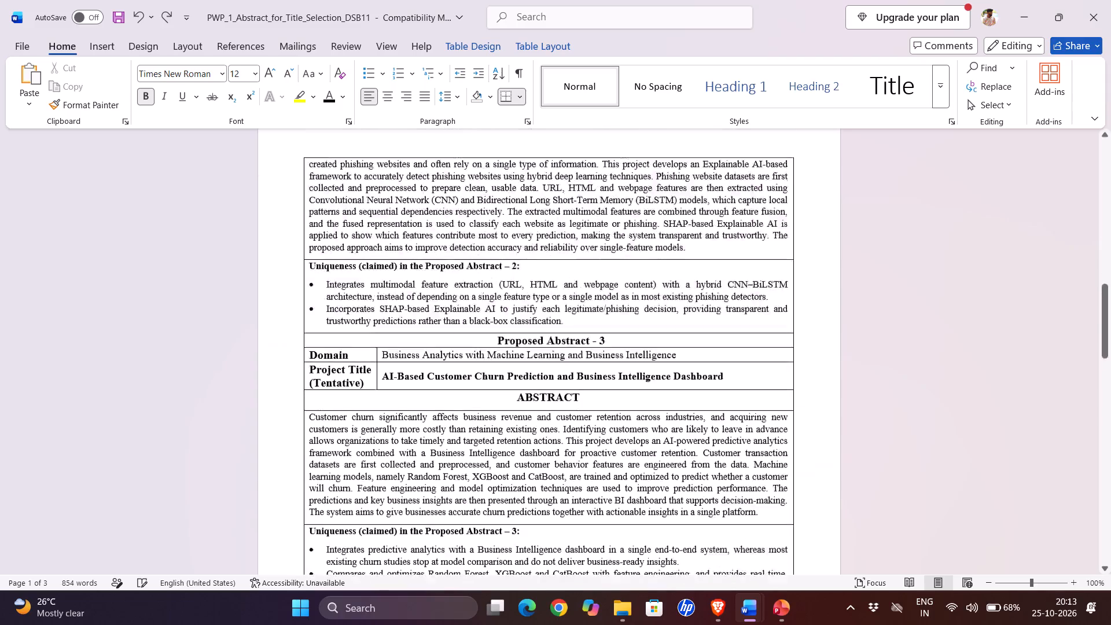
key(ctrl+z)
key(ctrl+z)
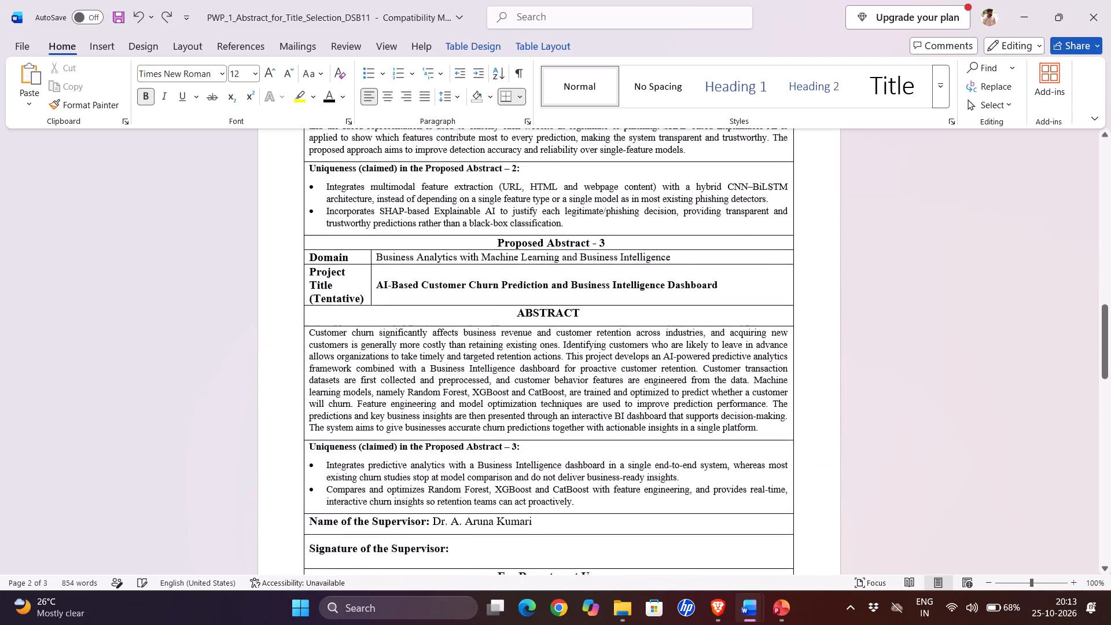
key(ctrl+z)
key(ctrl+z)
key(ctrl+z)
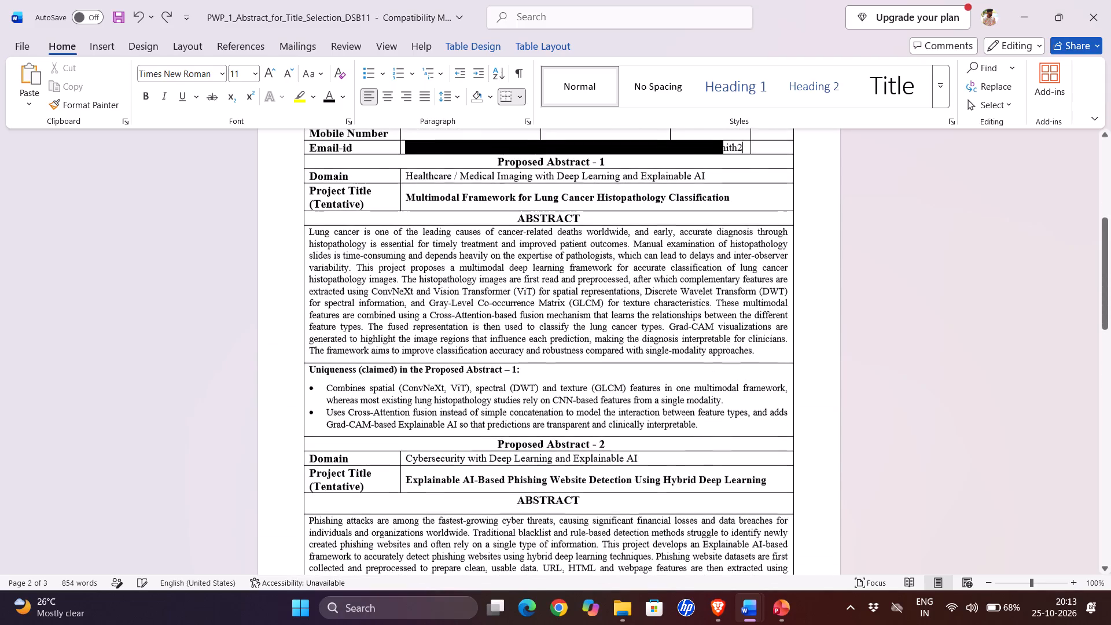
key(ctrl+z)
key(ctrl+z)
key(ctrl+z)
key(ctrl+z)
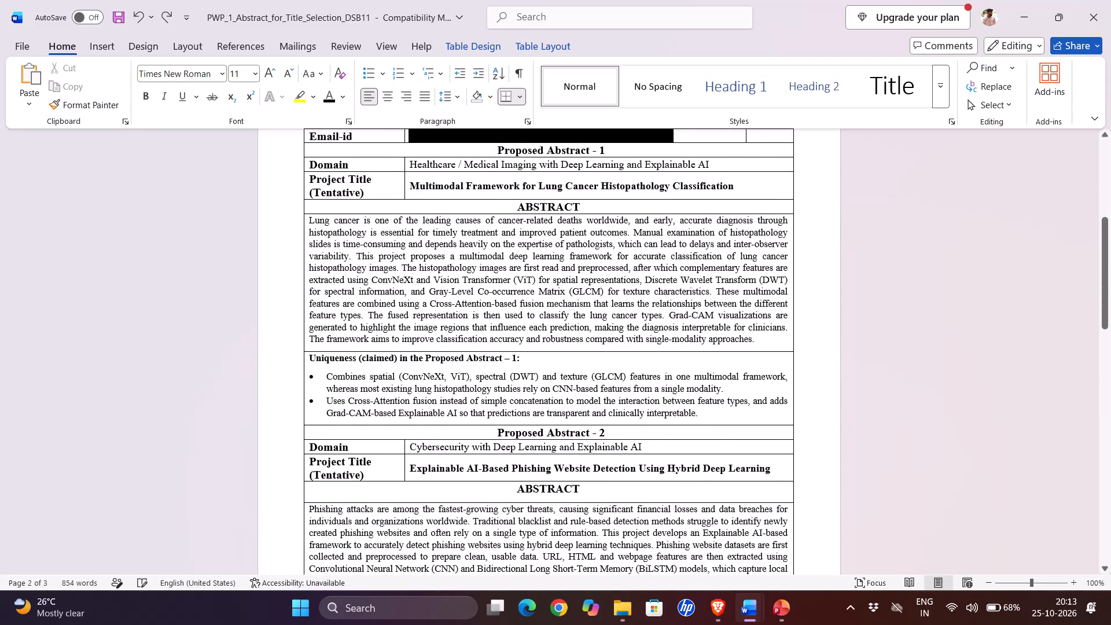
key(ctrl+z)
key(ctrl+z)
key(ctrl+z)
key(ctrl+z)
key(ctrl+z)
key(ctrl+z)
key(ctrl+z)
key(ctrl+z)
key(ctrl+z)
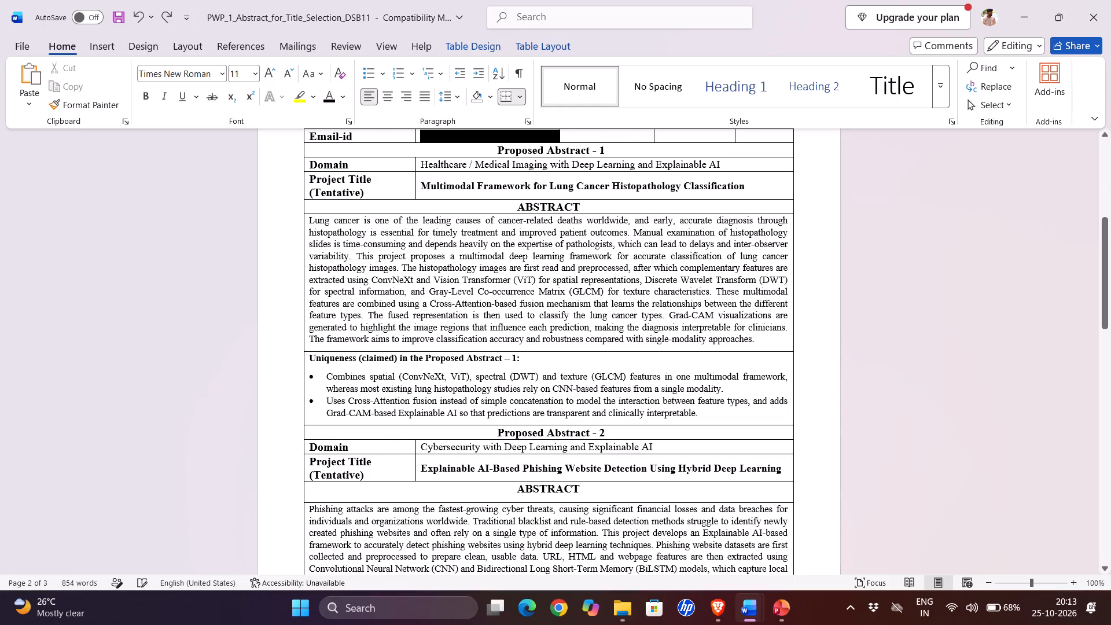
key(ctrl+z)
key(ctrl+z)
key(ctrl+z)
key(ctrl+z)
key(ctrl+z)
key(ctrl+z)
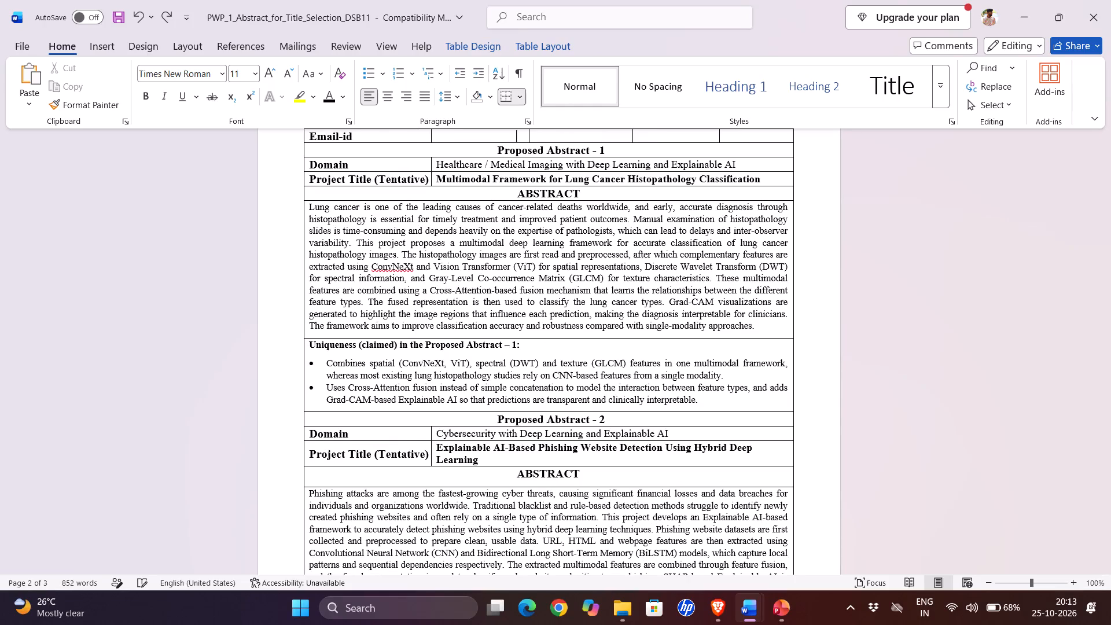
scroll(642, 406, up, 1)
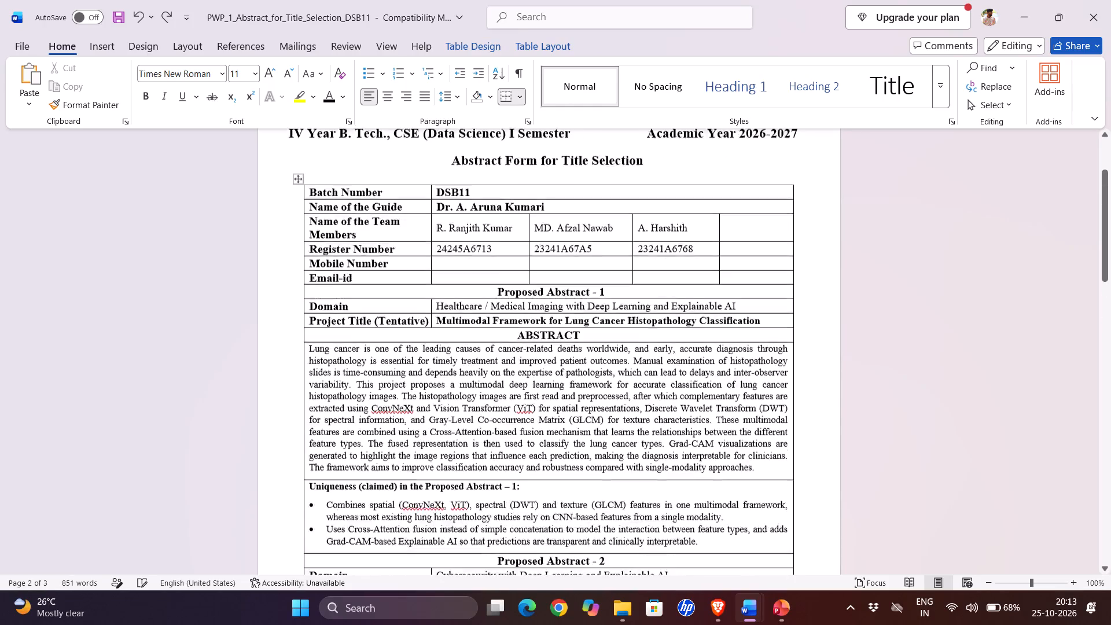
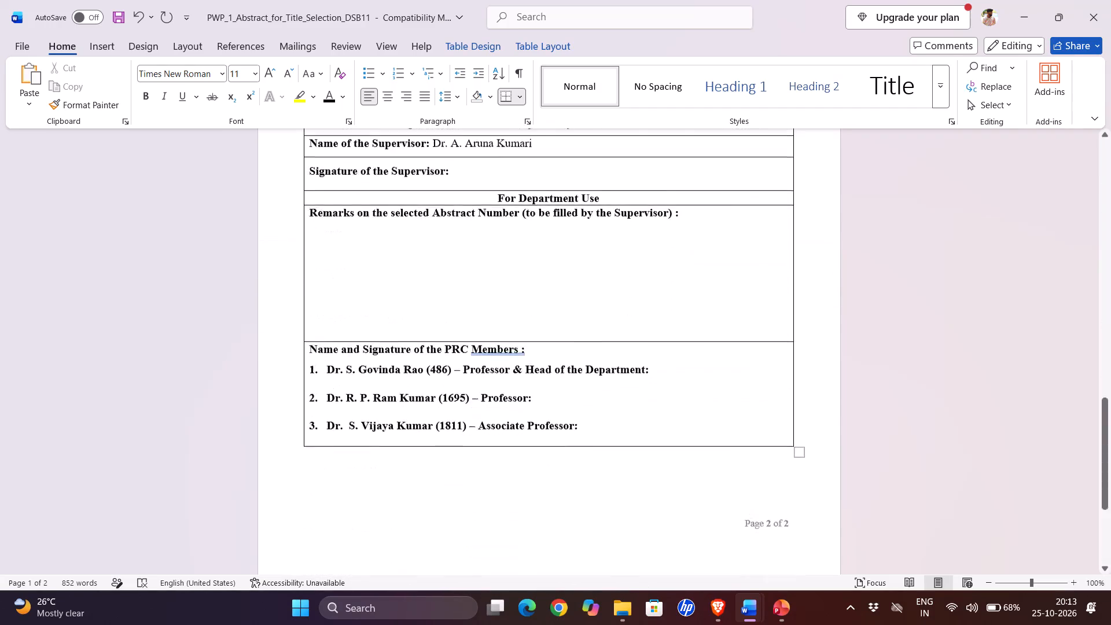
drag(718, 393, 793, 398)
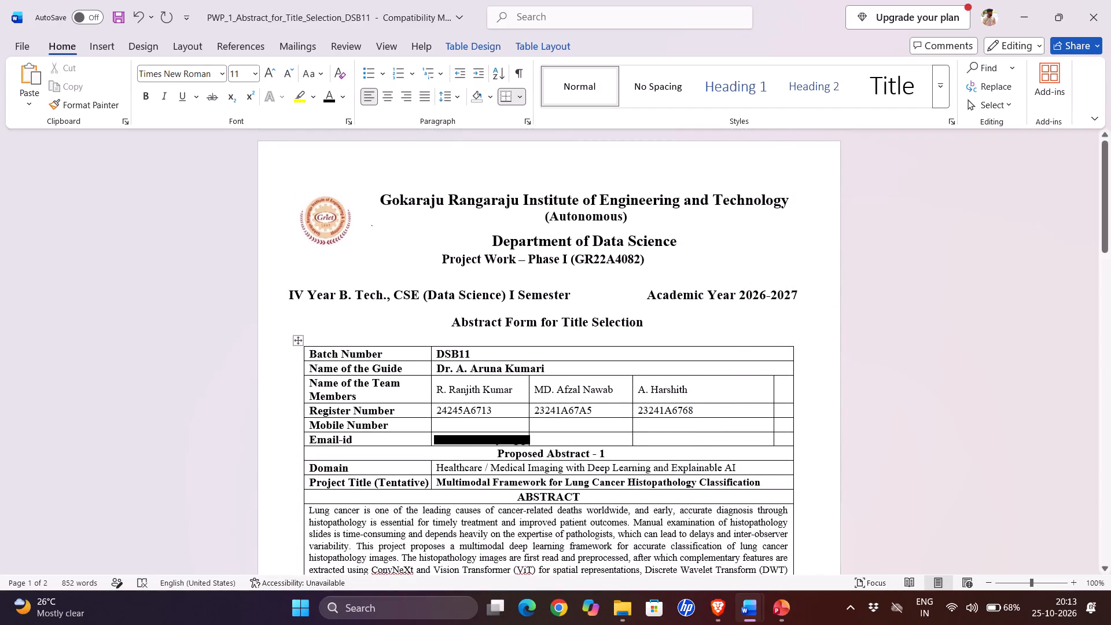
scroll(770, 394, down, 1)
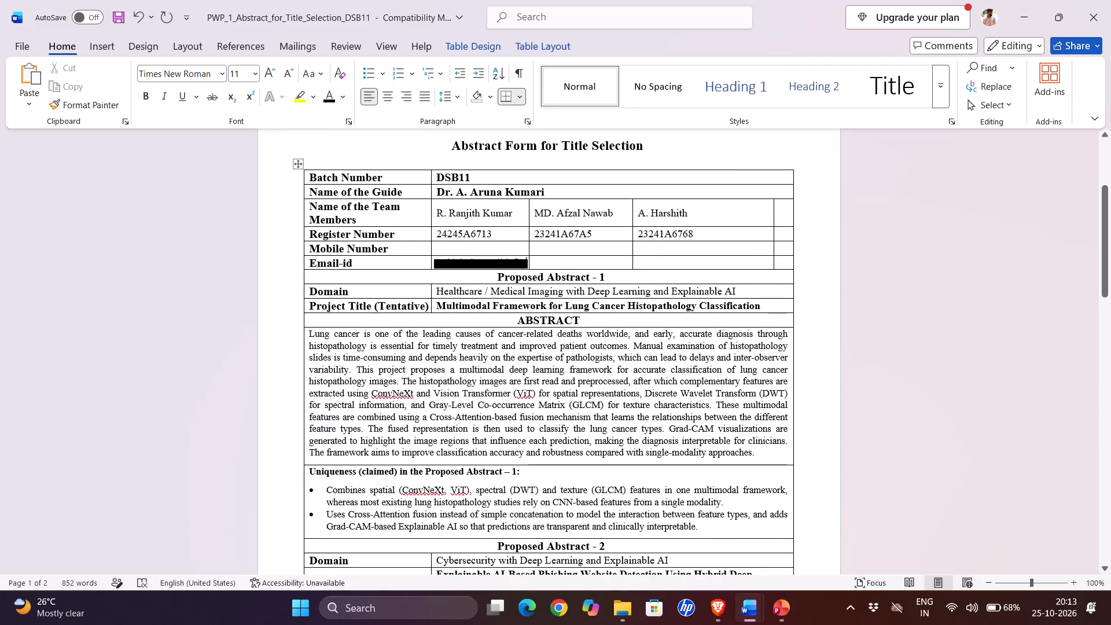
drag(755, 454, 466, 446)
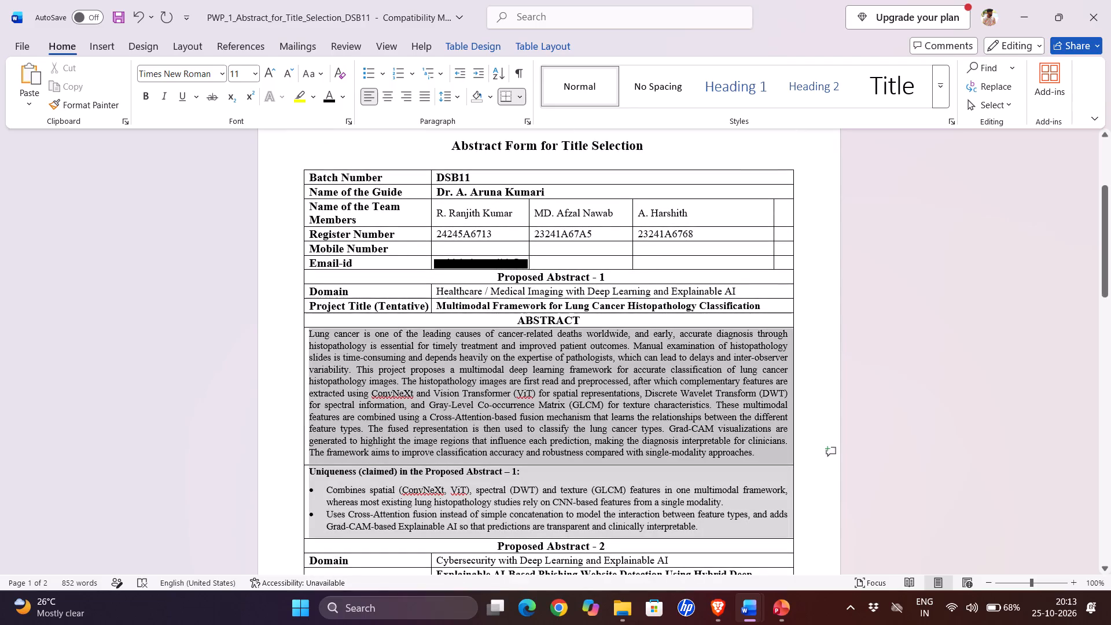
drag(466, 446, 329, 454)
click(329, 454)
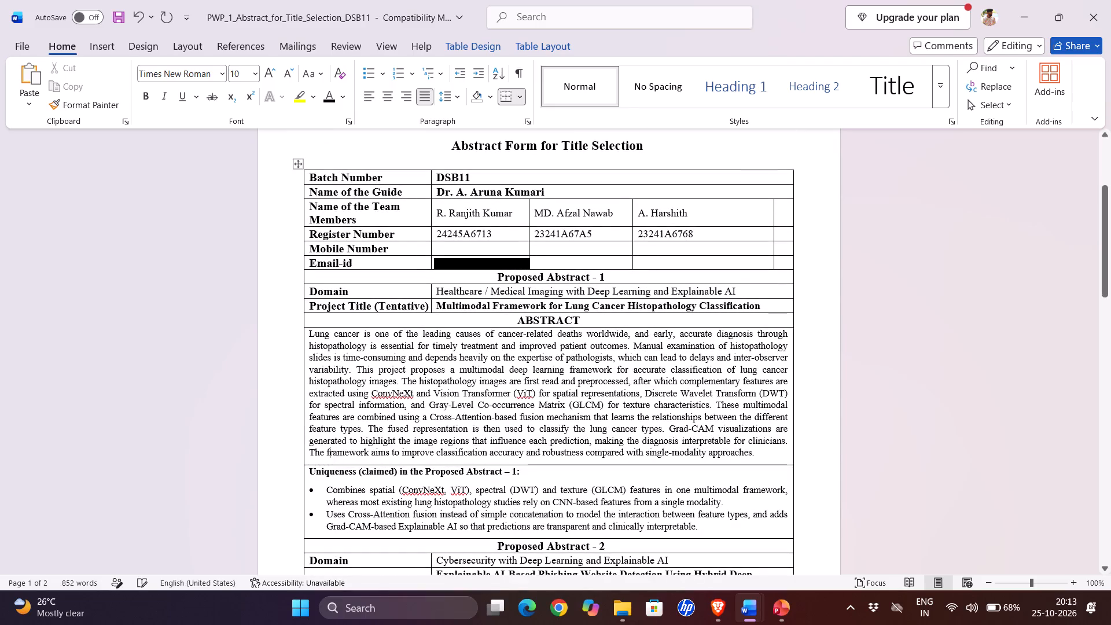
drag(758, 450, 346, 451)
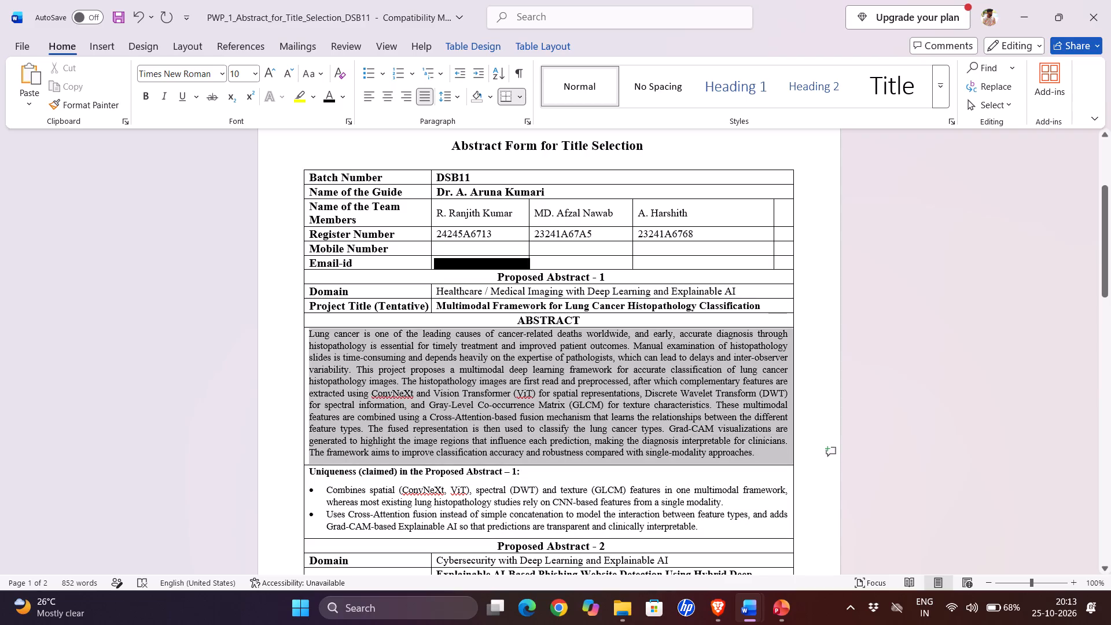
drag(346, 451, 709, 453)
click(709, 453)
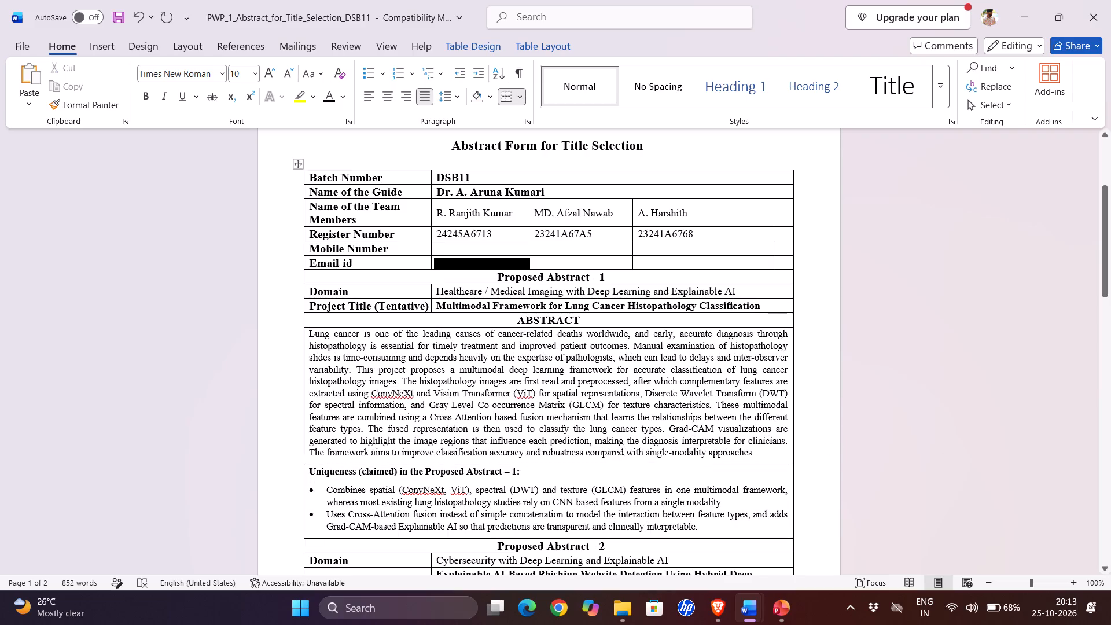
Add the letter "m" directly after the final sentence of the Proposed Abstract - 1 text.
click(761, 456)
key(m)
Resize the team details columns, widening the first two members' columns and shrinking the empty fourth column to a narrow strip at the table's edge.
drag(528, 249, 550, 249)
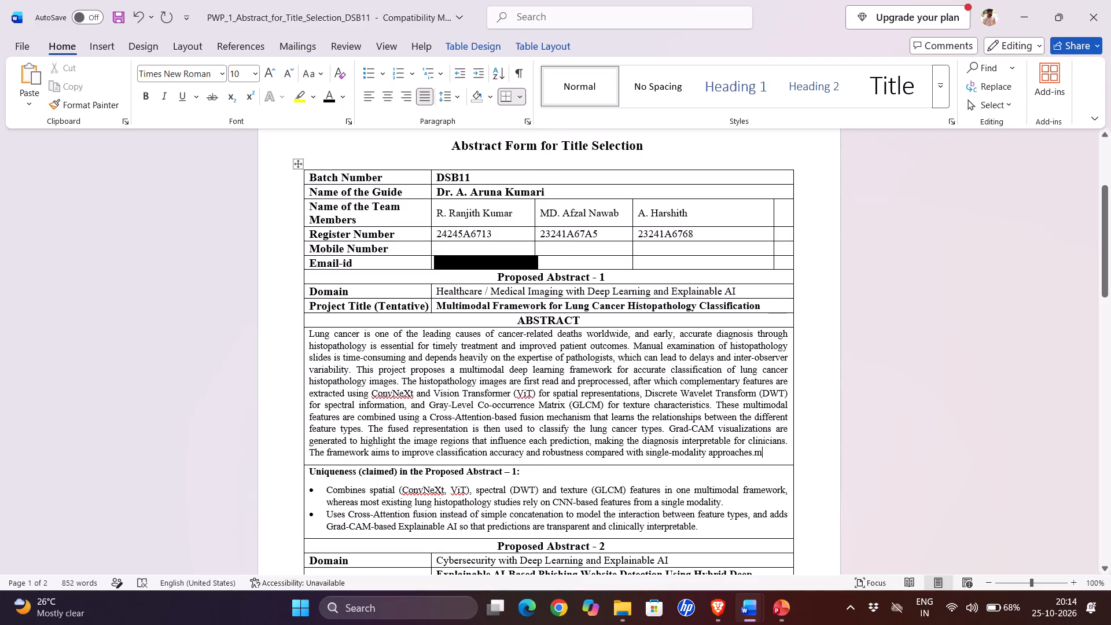
drag(772, 233, 793, 233)
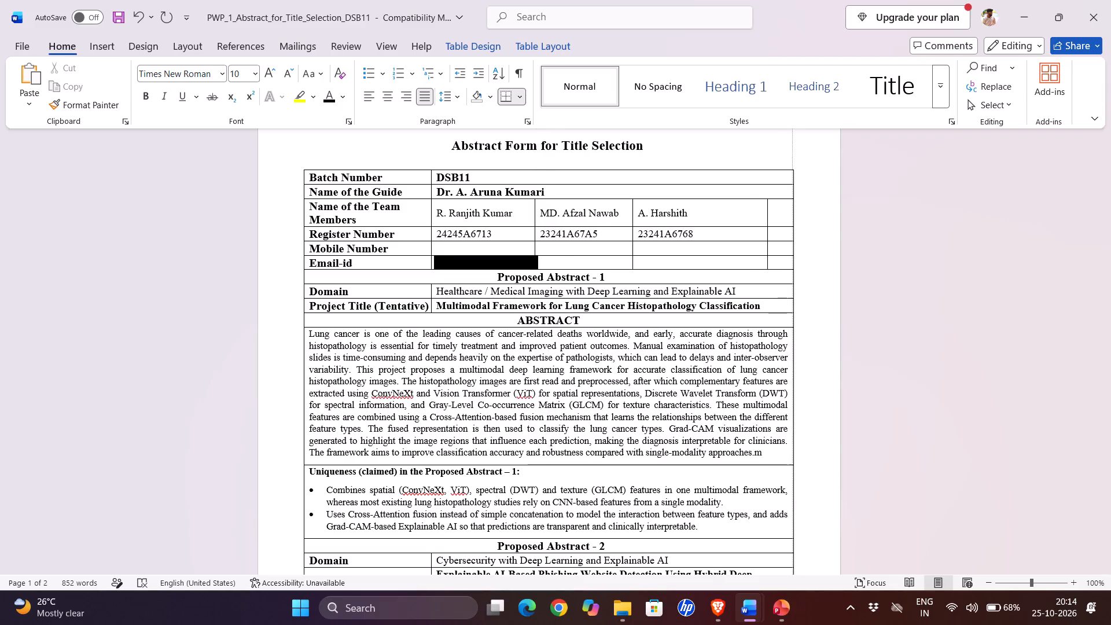
drag(793, 233, 844, 238)
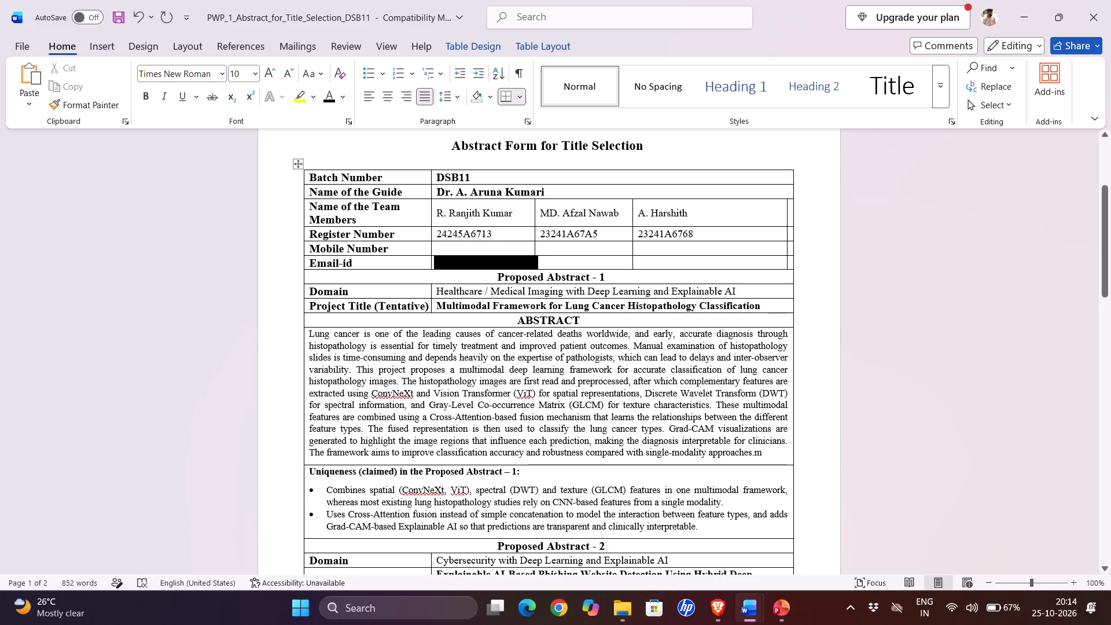
drag(631, 246, 646, 245)
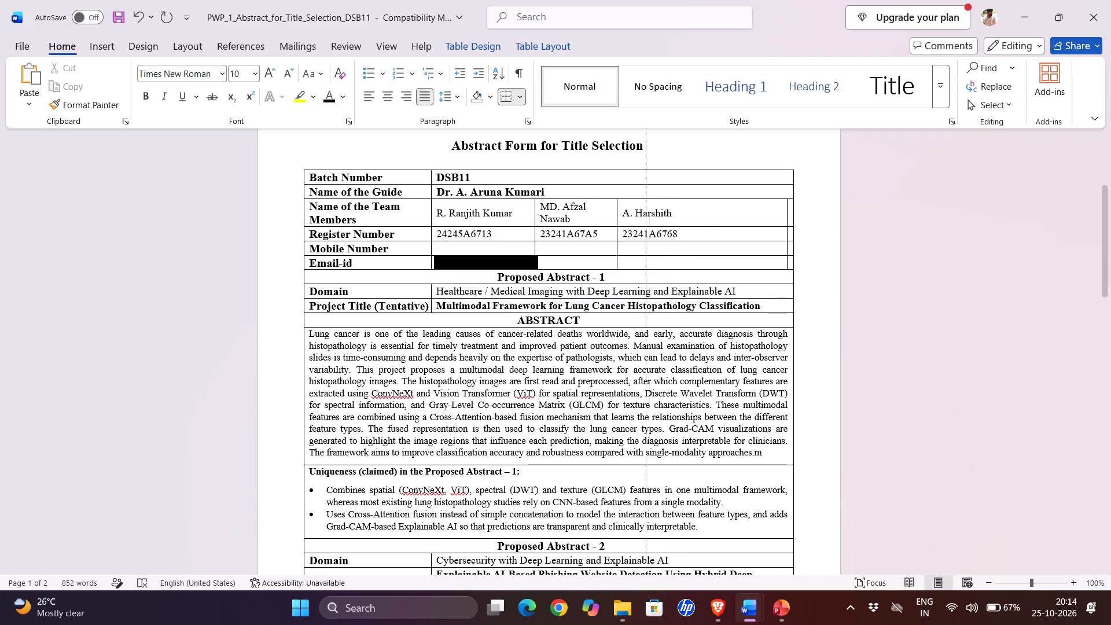
drag(646, 245, 681, 243)
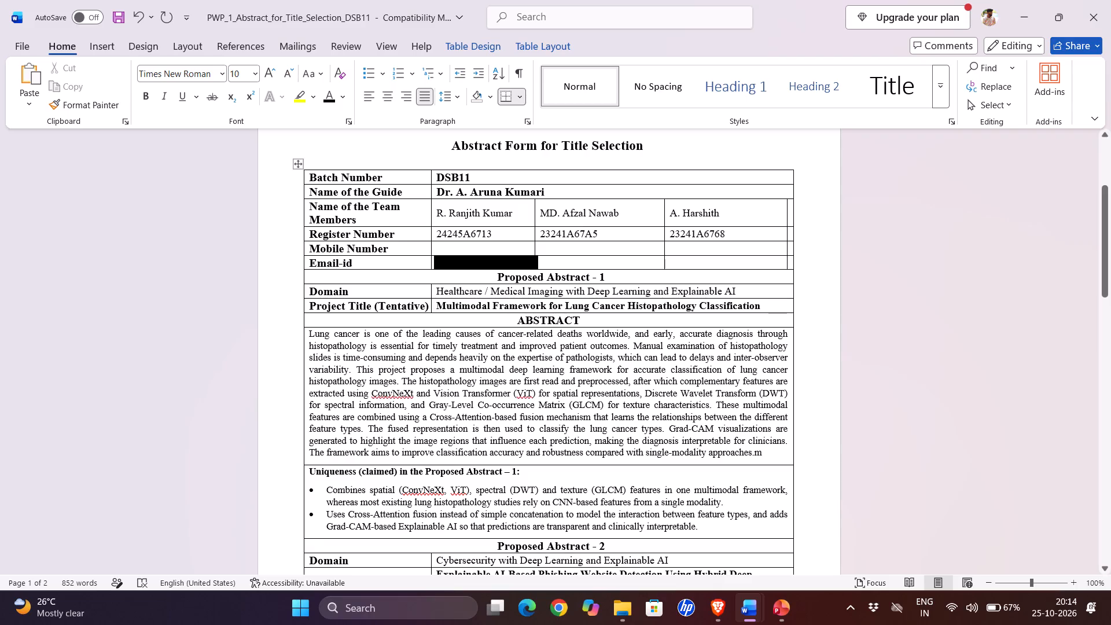
drag(535, 248, 568, 252)
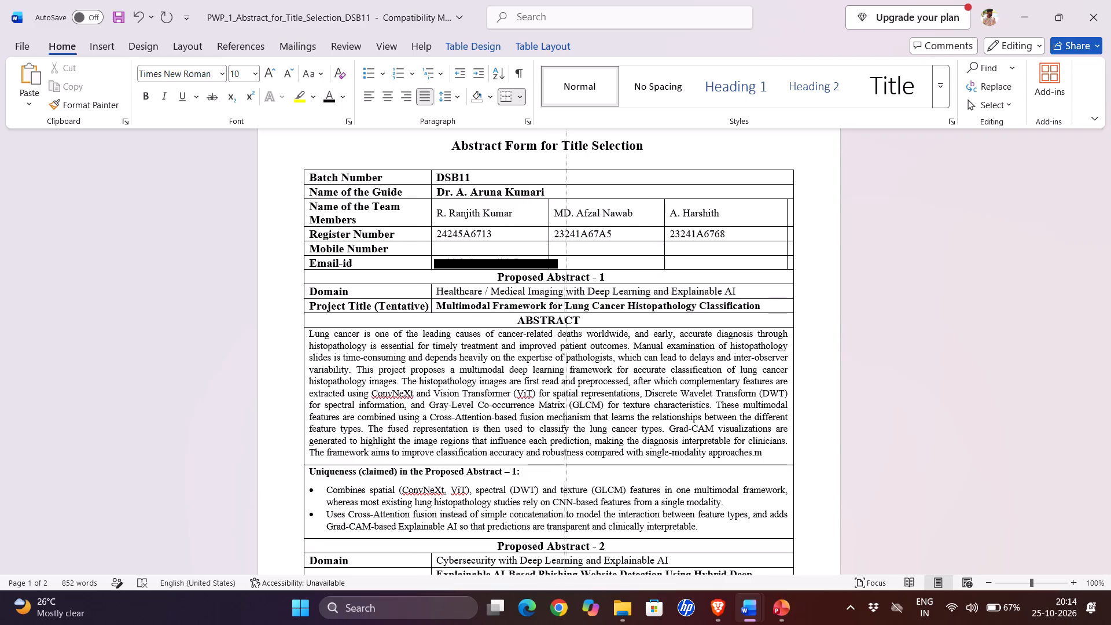
drag(568, 252, 574, 252)
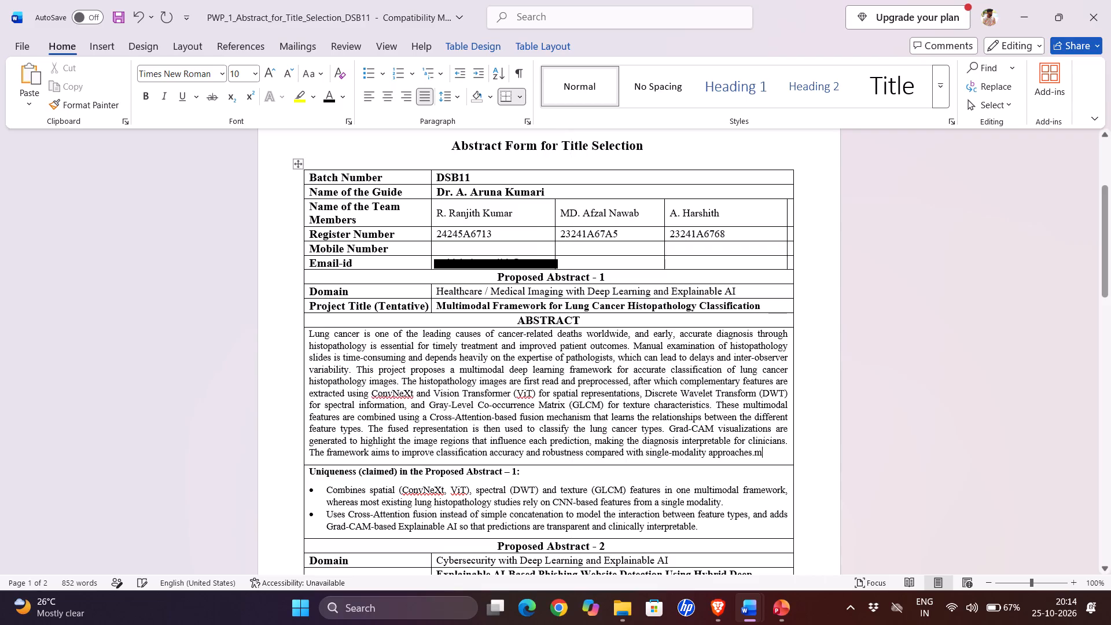
Insert the letters "ma" within the first team member's e-mail entry in the Email-id row of the team details table.
click(535, 265)
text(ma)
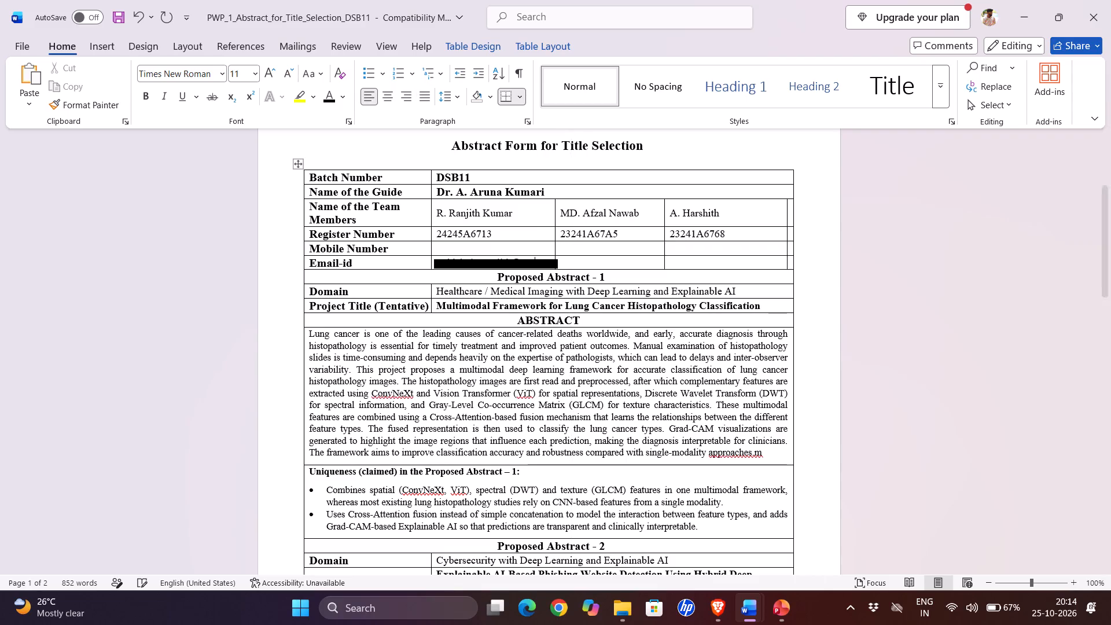
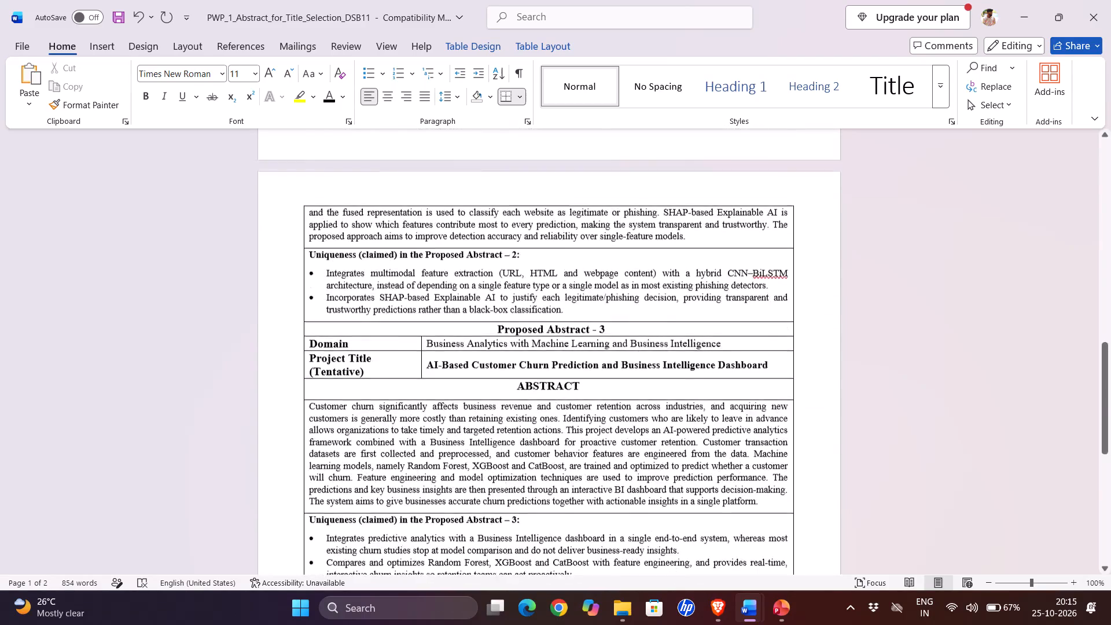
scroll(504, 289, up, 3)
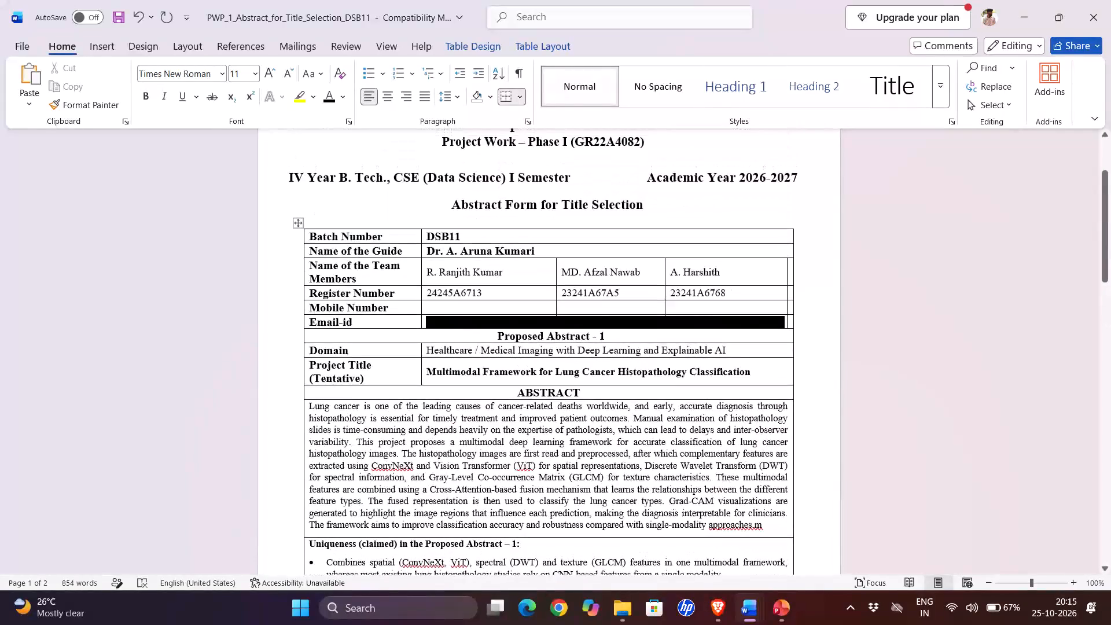
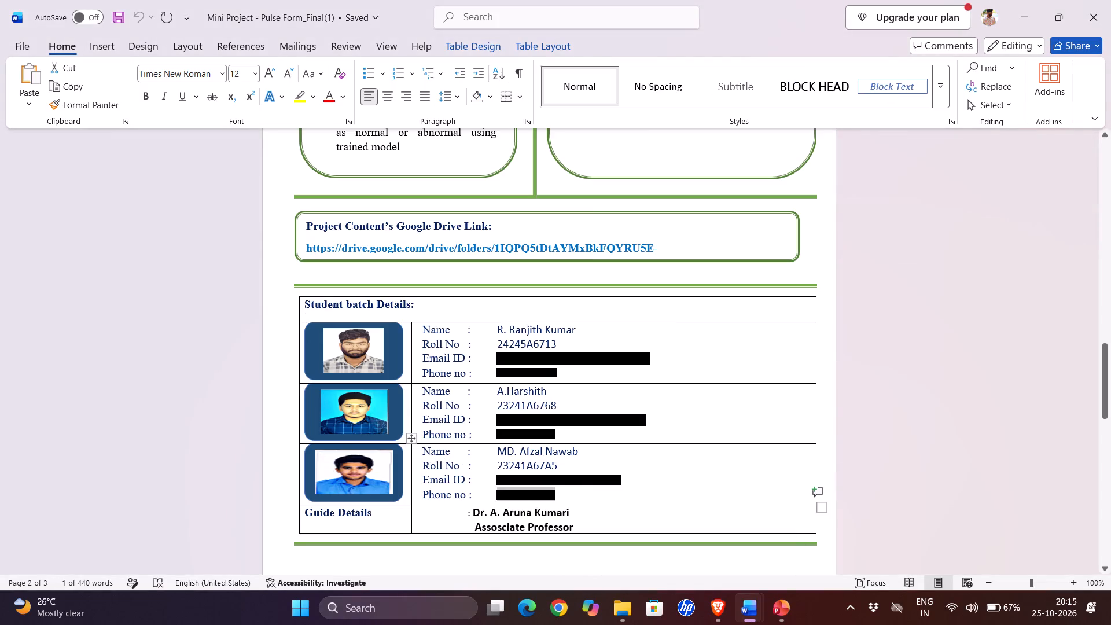
Copy the third student's phone number from the Pulse Form into the second team member's Mobile Number cell of the abstract form.
click(560, 494)
drag(560, 494, 496, 498)
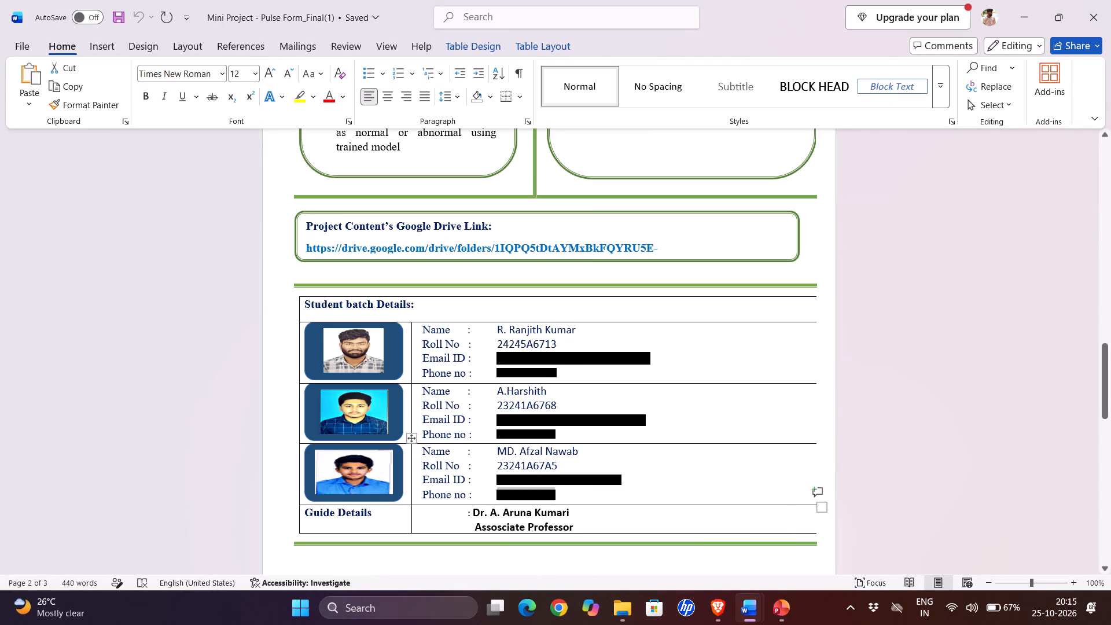
key(ctrl+c)
key(ctrl+c)
click(682, 547)
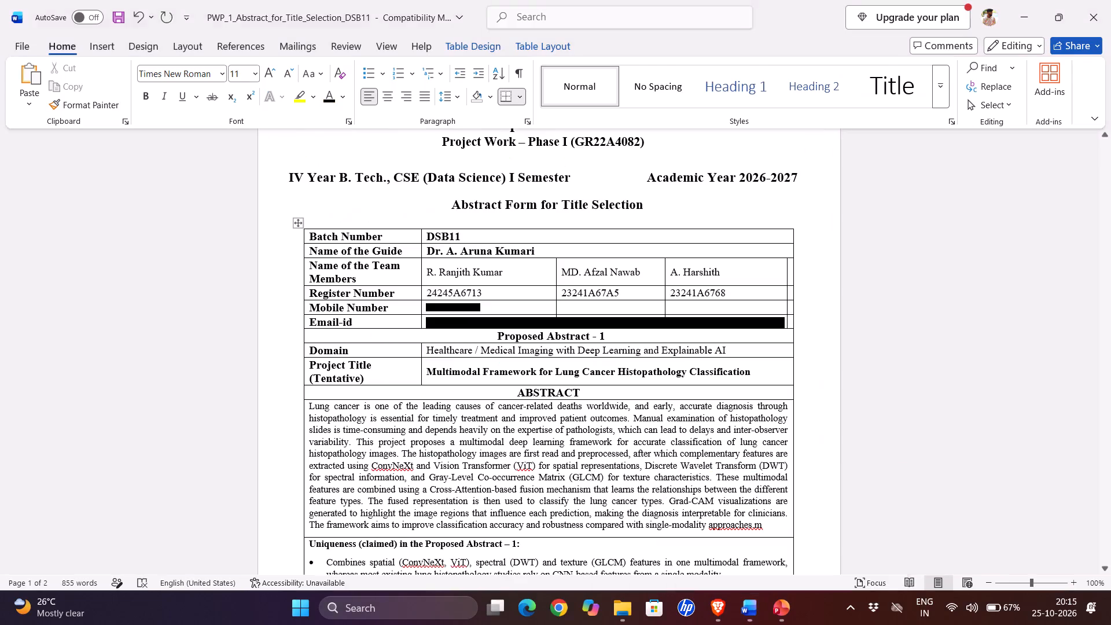
key(ctrl+v)
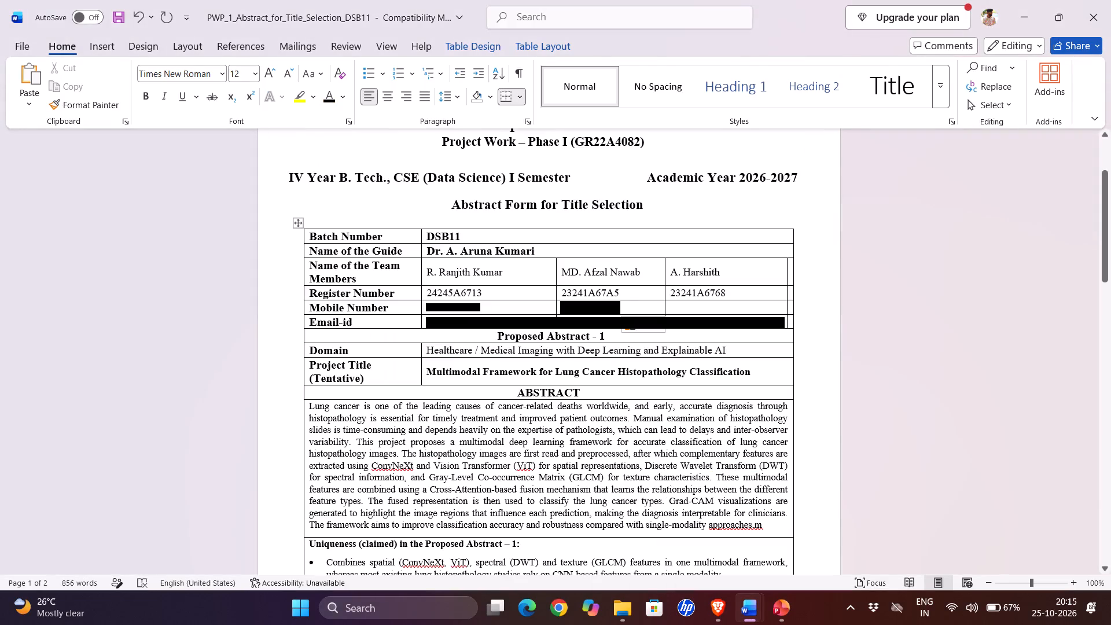
Format the second team member's mobile number as 11 pt black text.
drag(628, 306, 562, 307)
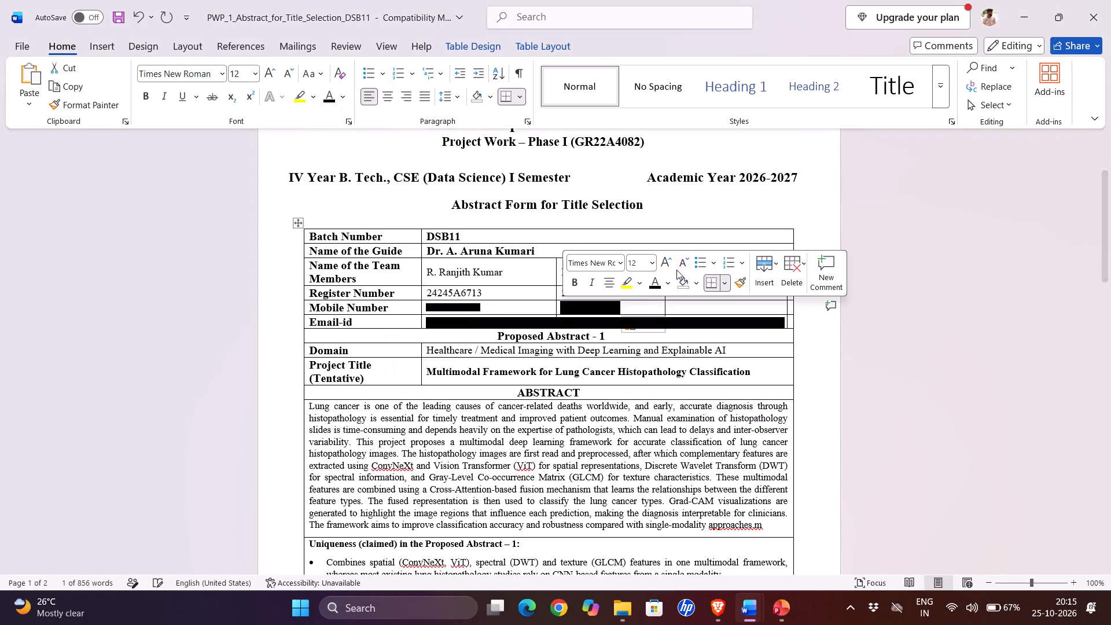
click(682, 262)
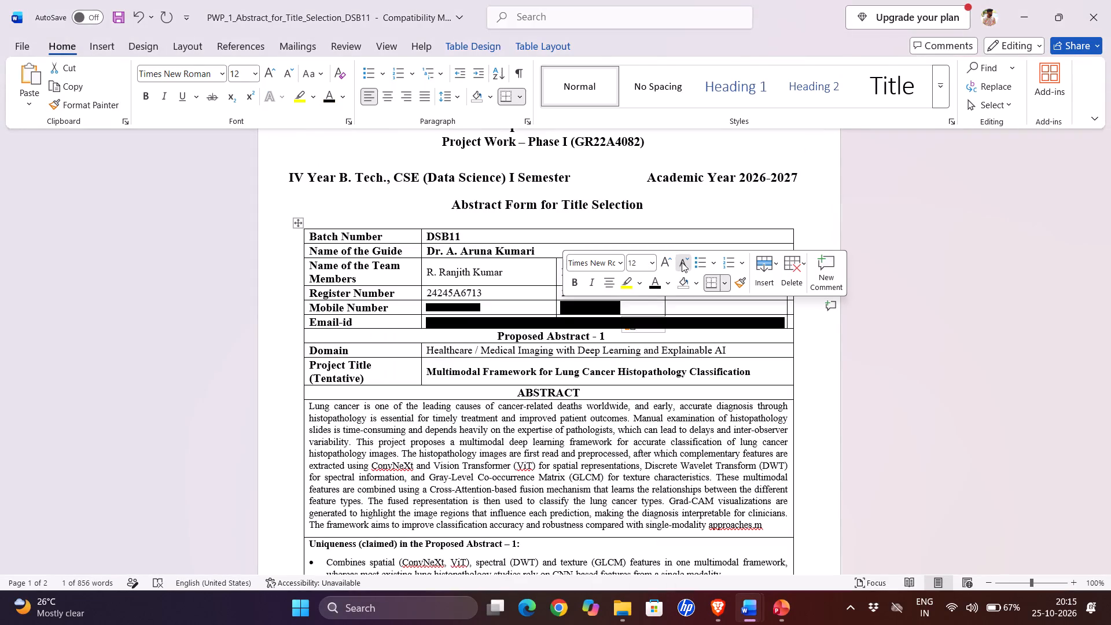
click(653, 282)
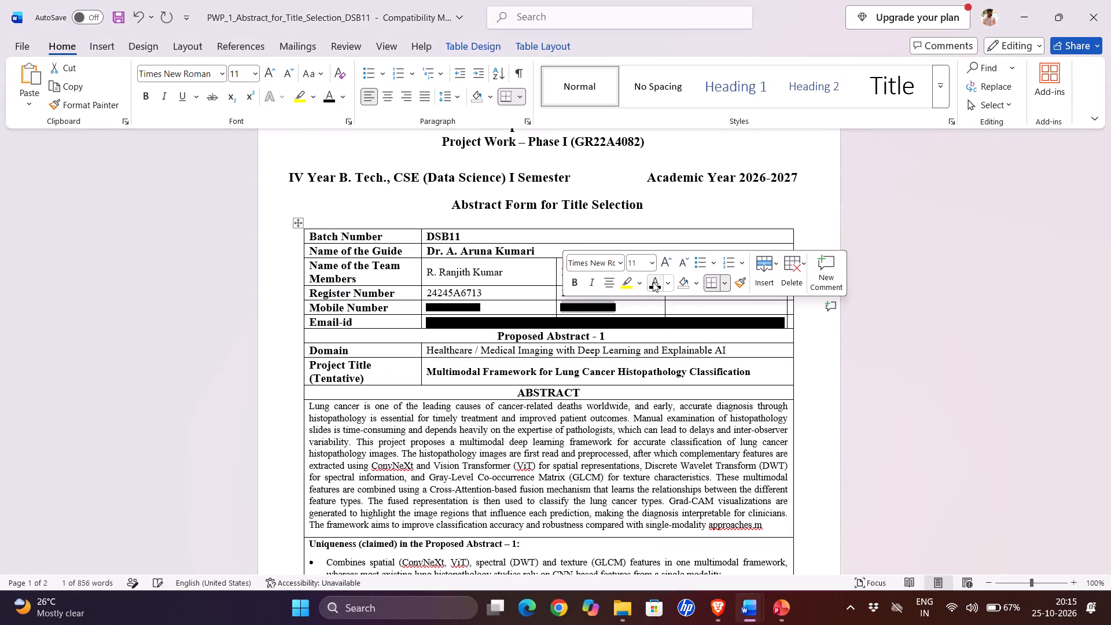
Copy the second student's phone number from the Pulse Form into the third team member's Mobile Number cell of the abstract form.
click(691, 303)
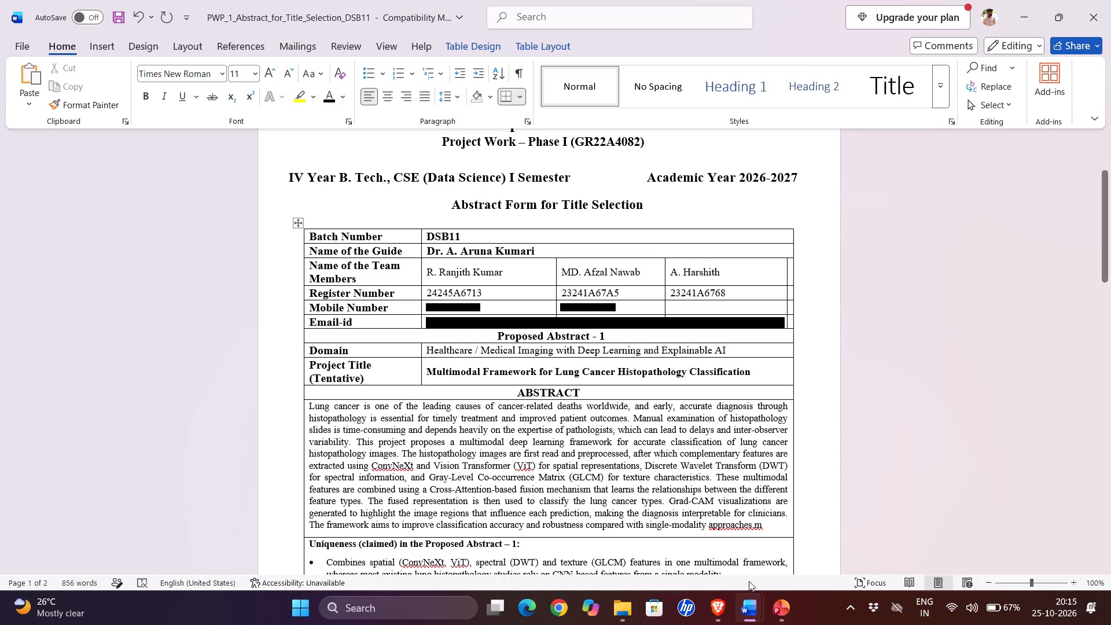
click(796, 550)
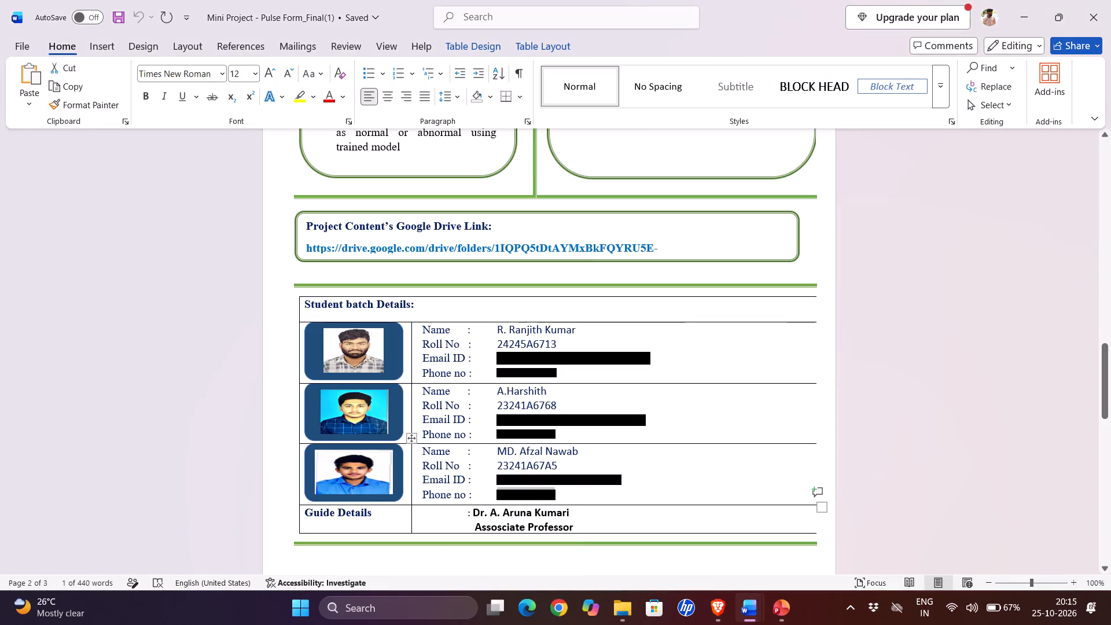
drag(565, 431, 507, 436)
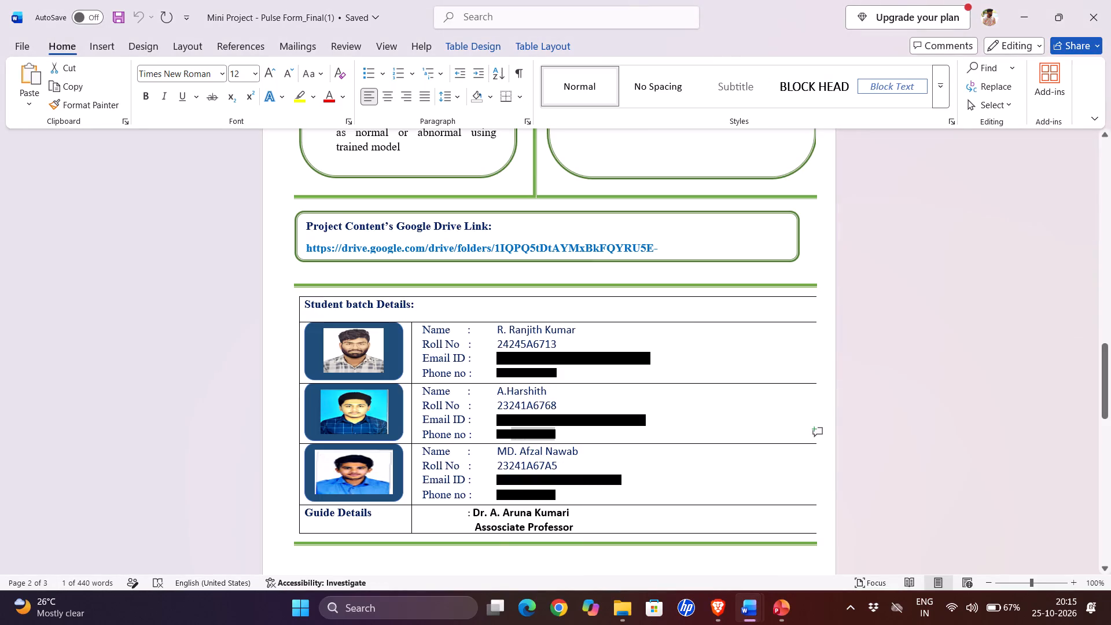
drag(507, 436, 499, 437)
key(ctrl+c)
key(ctrl+c)
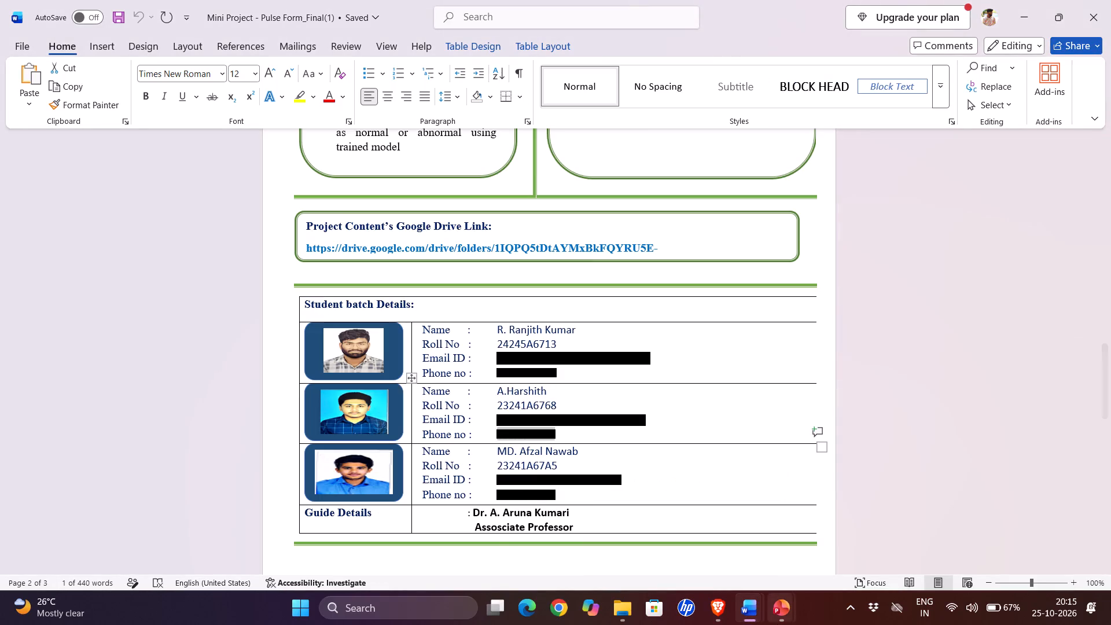
click(674, 514)
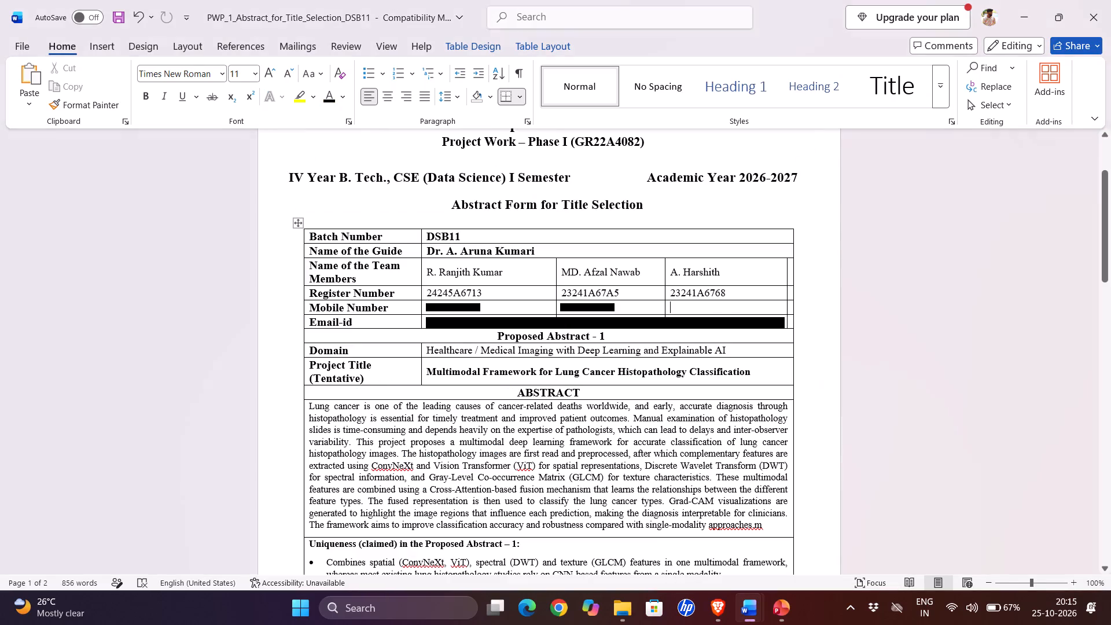
key(ctrl+v)
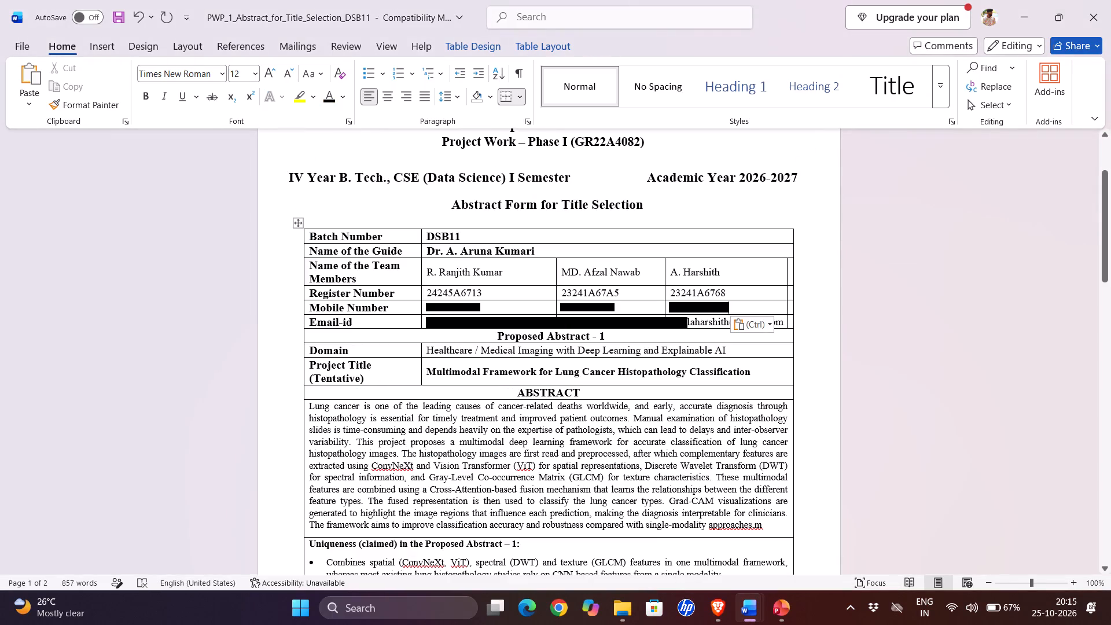
Format the third team member's mobile number as black text and reduce it to 11 pt.
drag(734, 309, 670, 309)
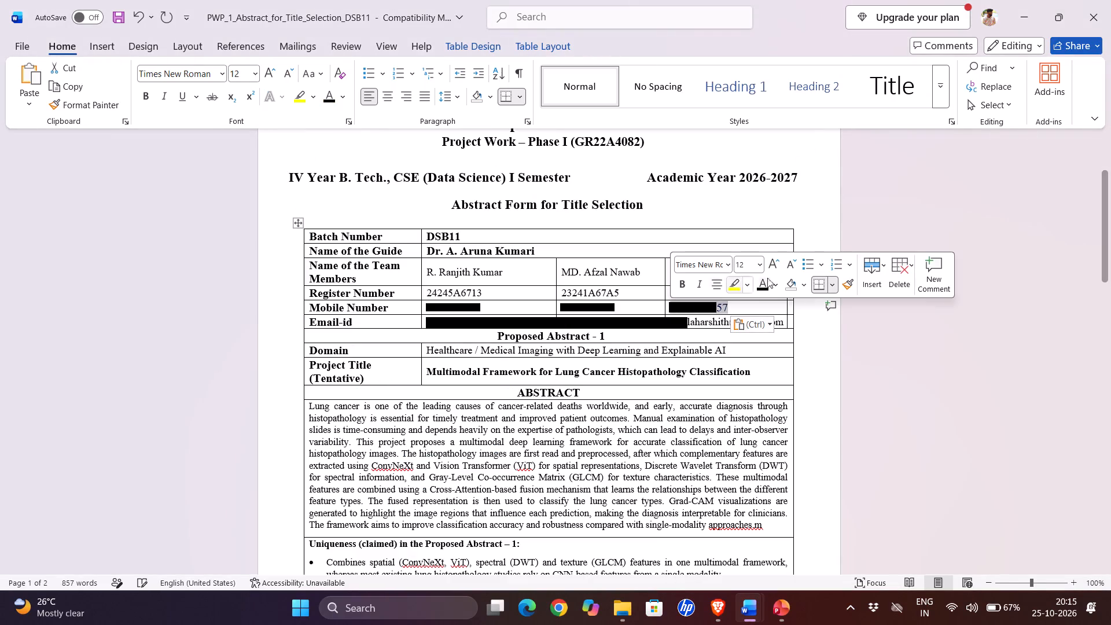
click(763, 286)
click(787, 266)
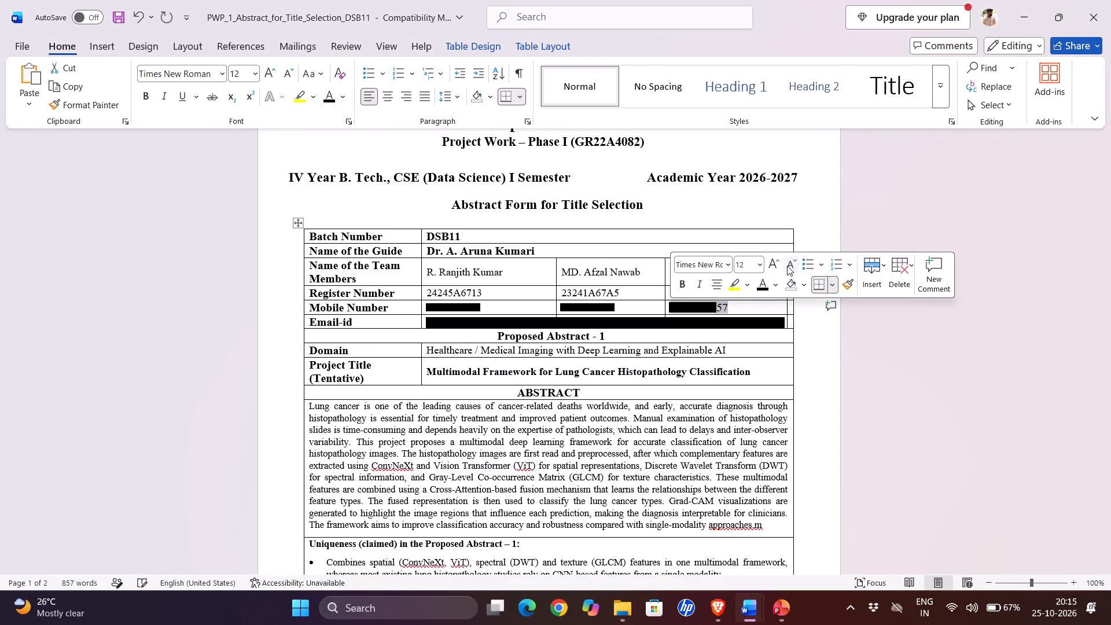
click(841, 388)
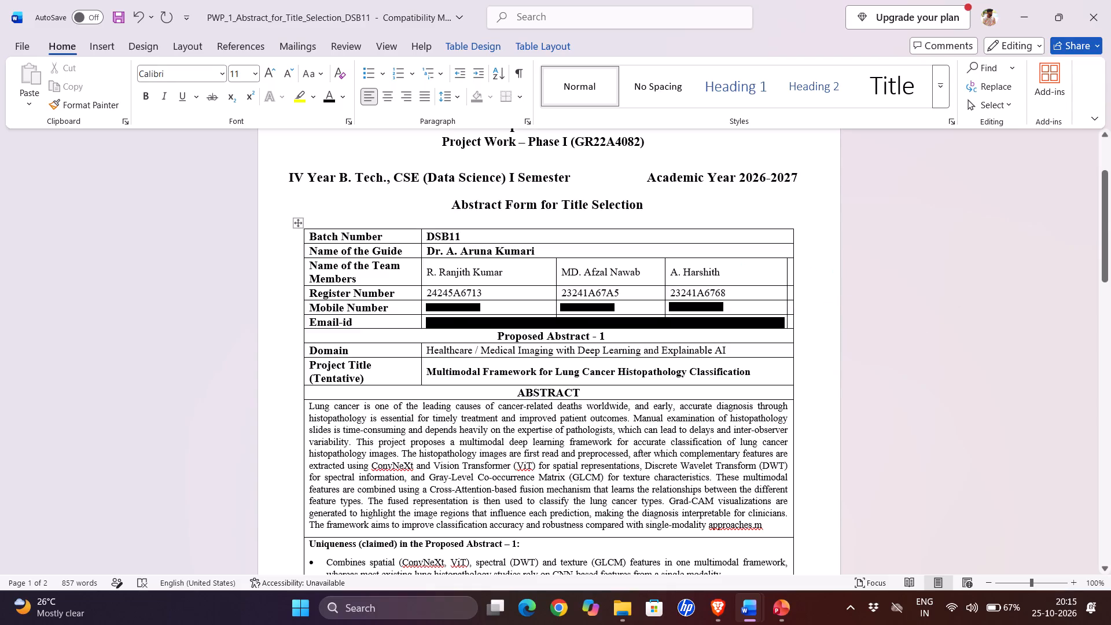
Save the completed abstract form PWP_1_Abstract_for_Title_Selection_DSB11.
scroll(670, 366, down, 1)
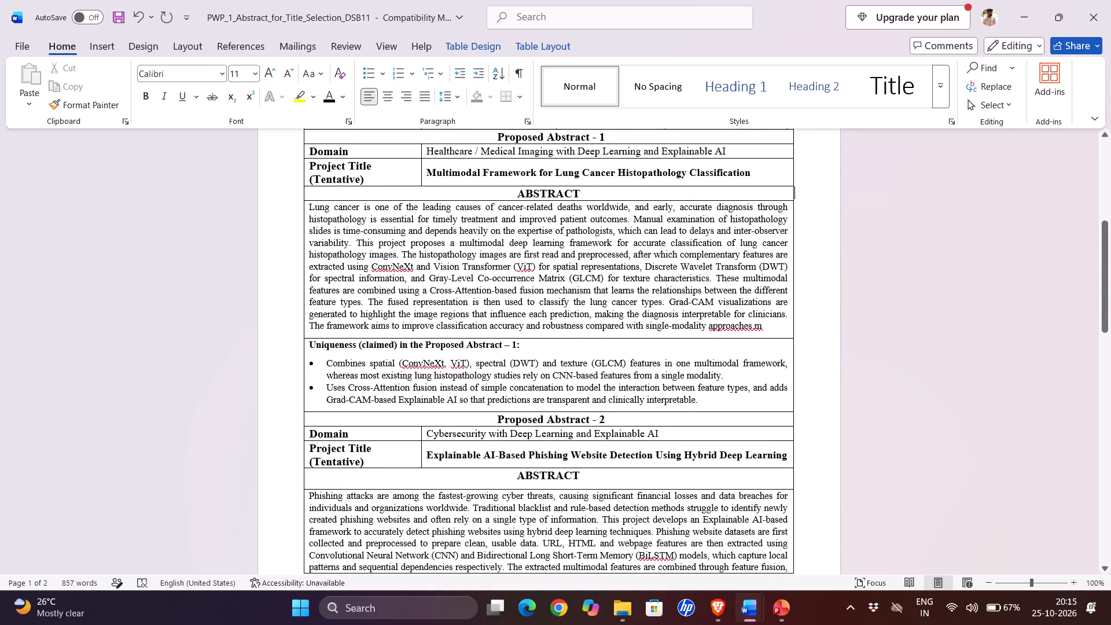
scroll(670, 366, down, 7)
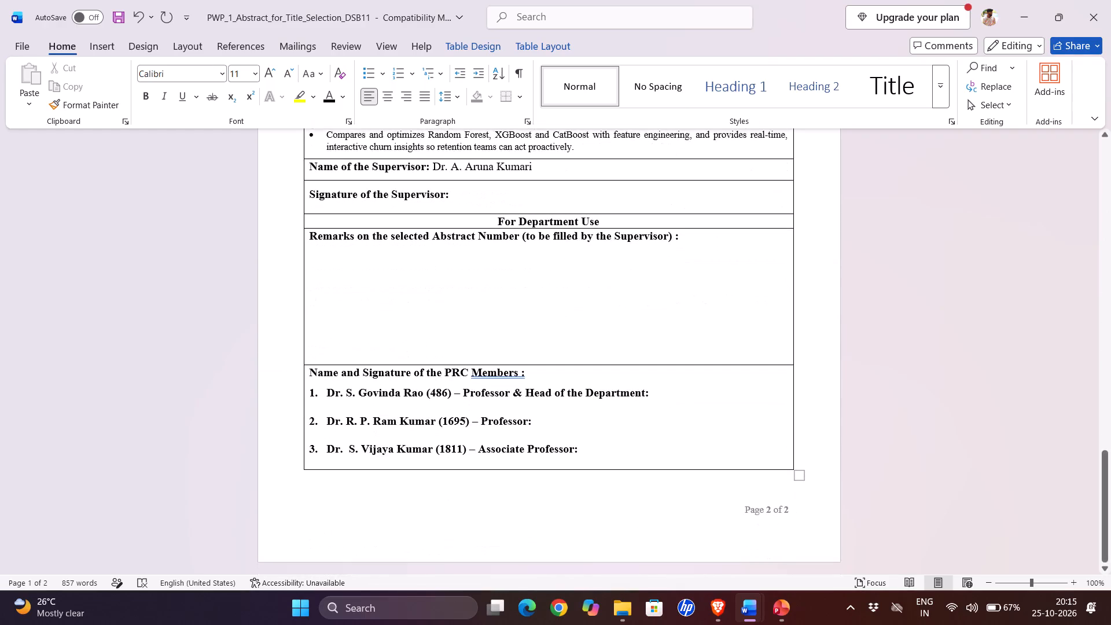
scroll(670, 366, down, 2)
key(ctrl+s)
key(ctrl+s)
key(ctrl+s)
key(ctrl+s)
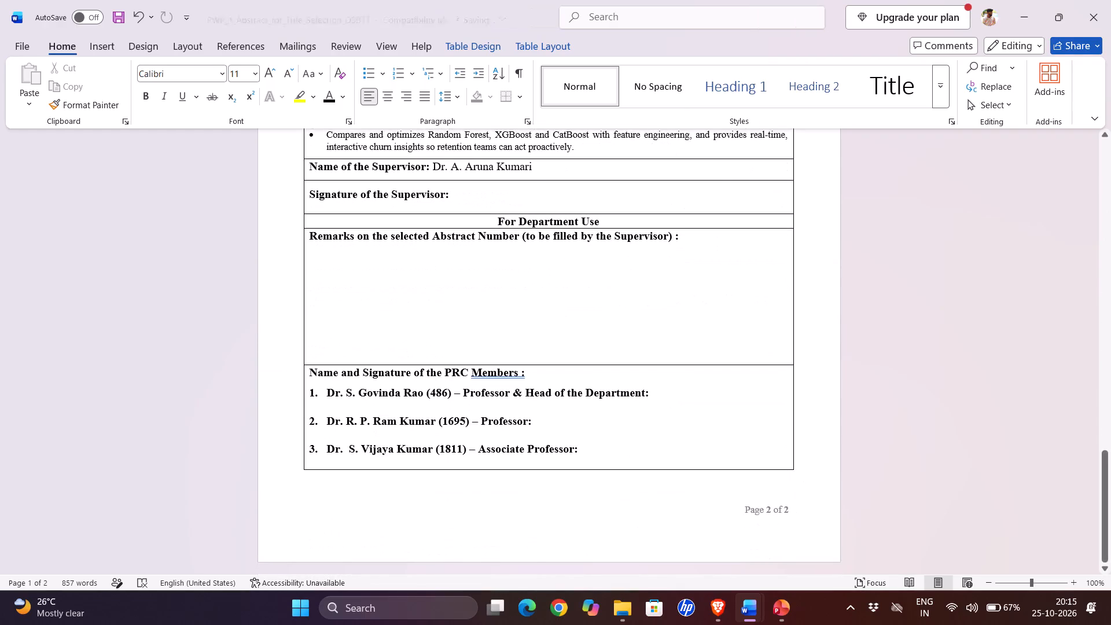
scroll(670, 366, up, 14)
key(ctrl+s)
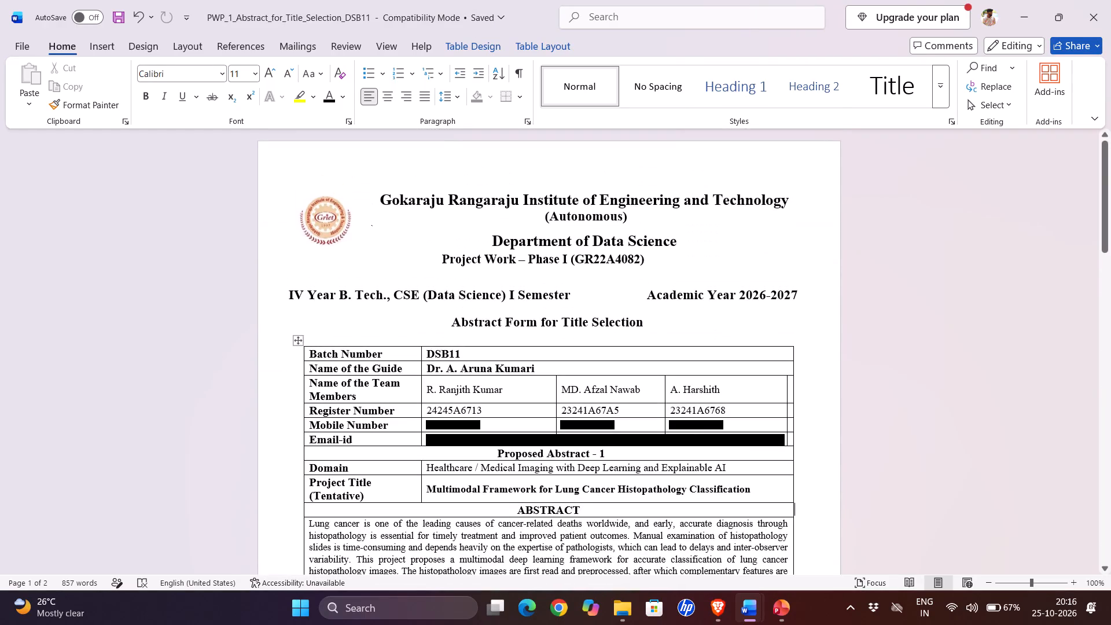
key(ctrl+s)
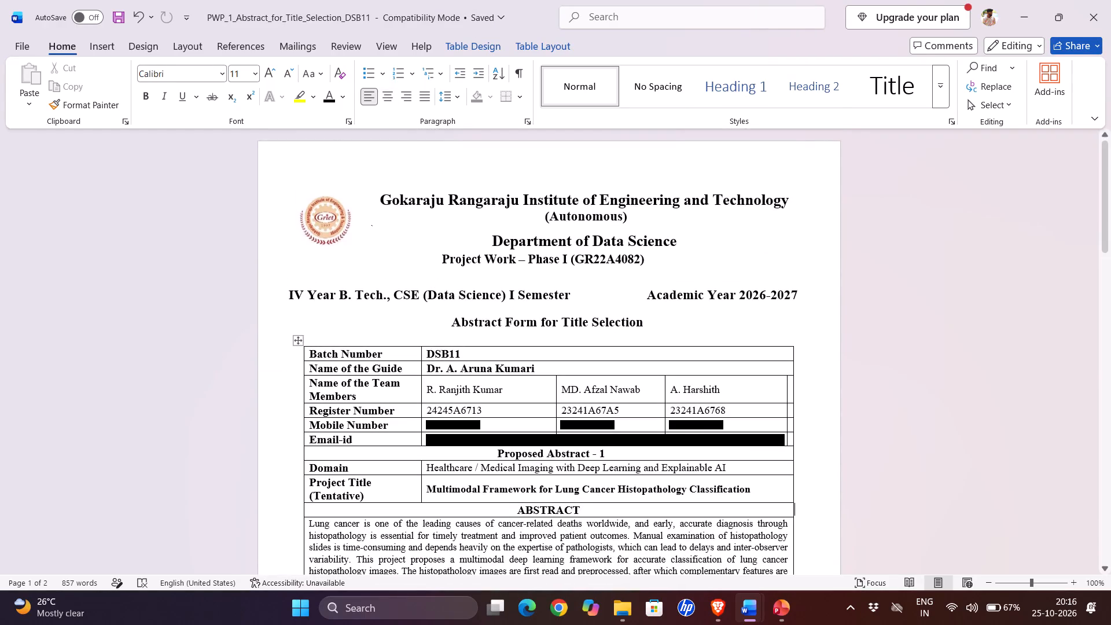
click(119, 21)
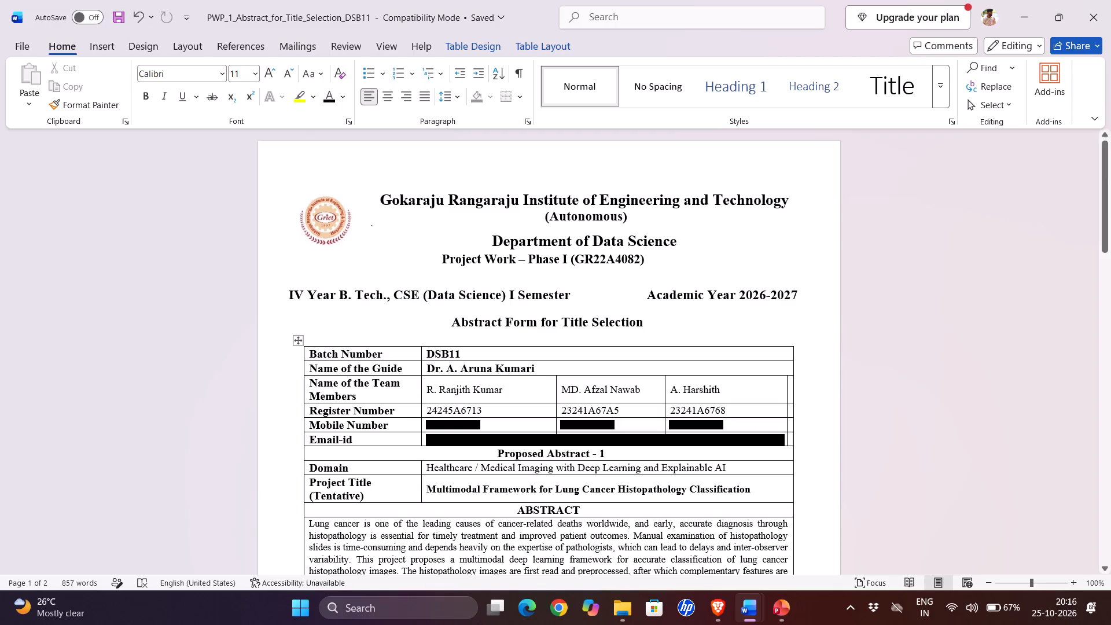
Check the saved abstract form through to its last page and close the document.
scroll(442, 359, down, 4)
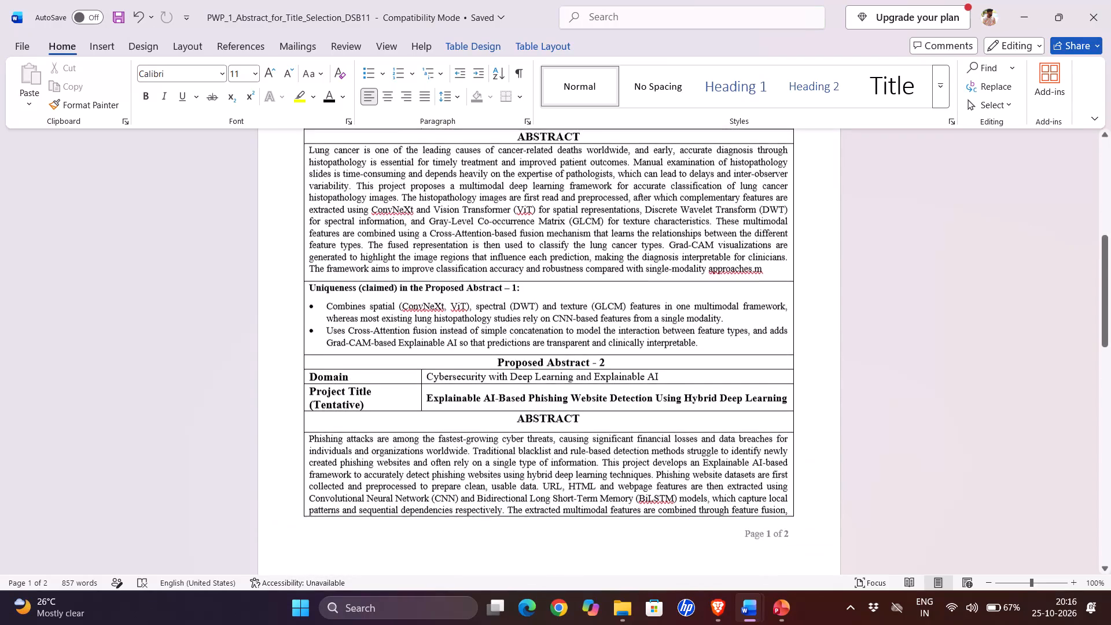
scroll(442, 359, down, 2)
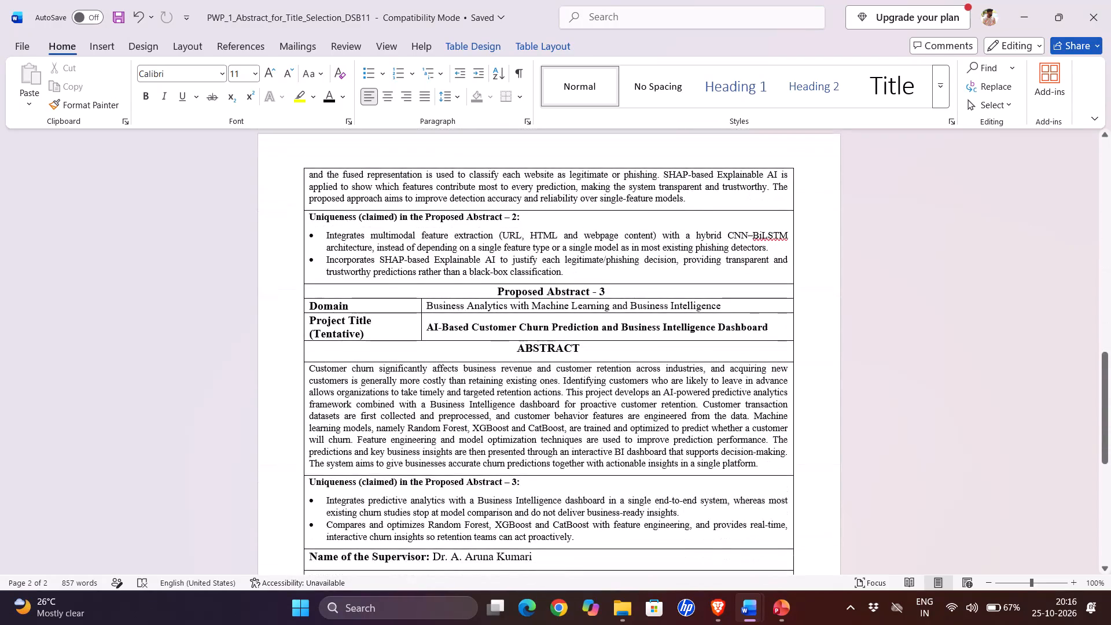
scroll(442, 359, down, 2)
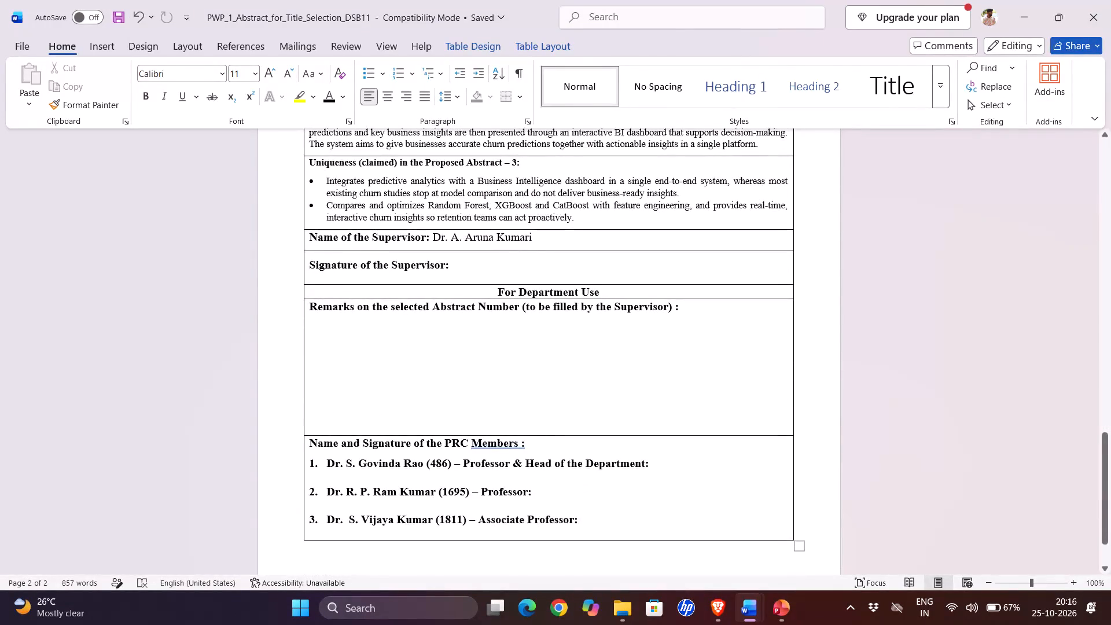
click(1110, 0)
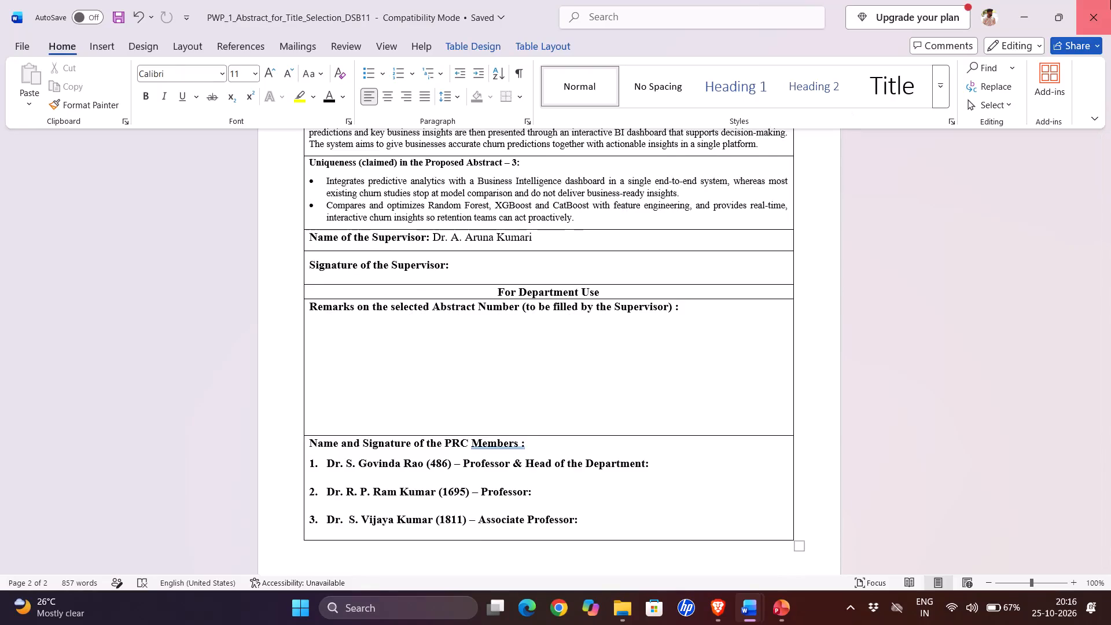